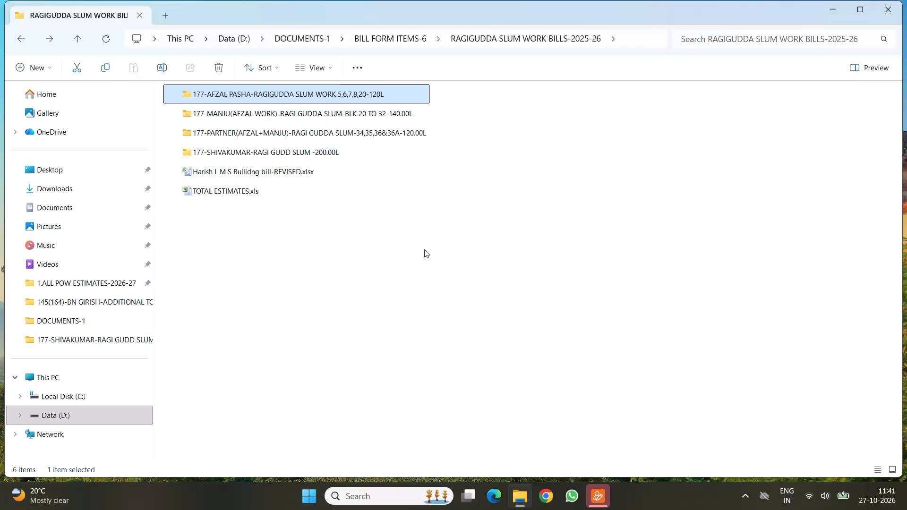
Leave the Ragigudda slum work bills folder and look through the BILL FORM ITEMS-6 and BILL FORM ITEMS-7 folders in DOCUMENTS-1.
click(424, 249)
click(19, 39)
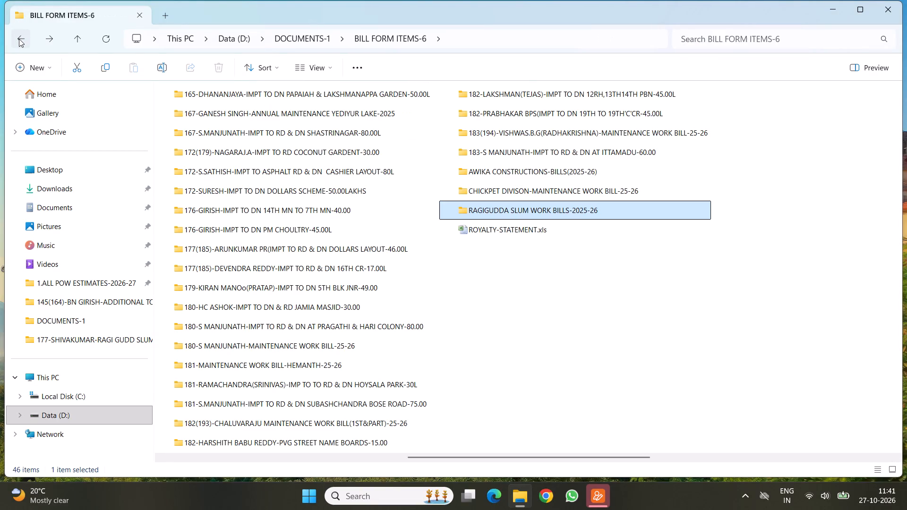
click(19, 39)
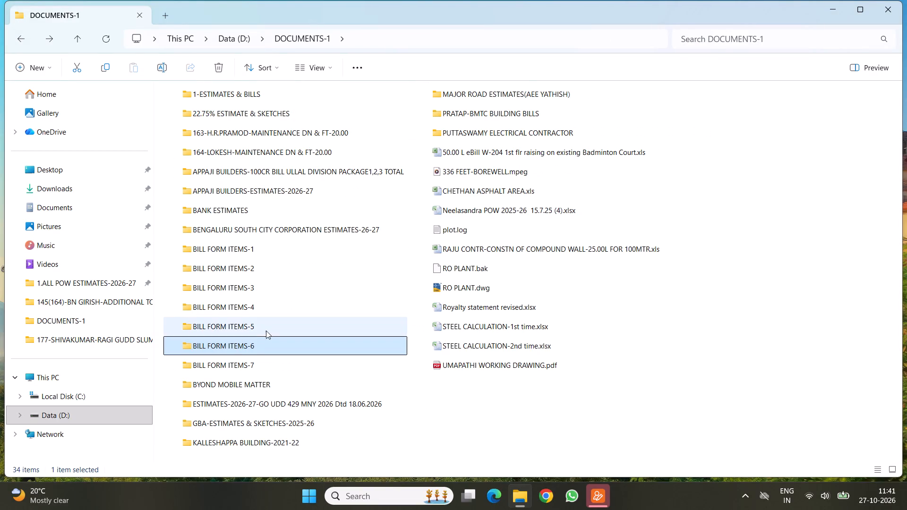
double_click(241, 367)
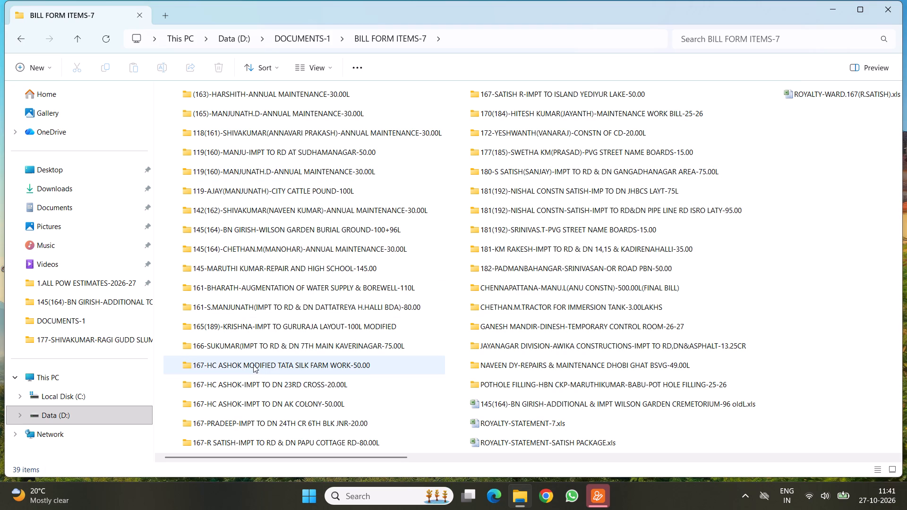
click(20, 38)
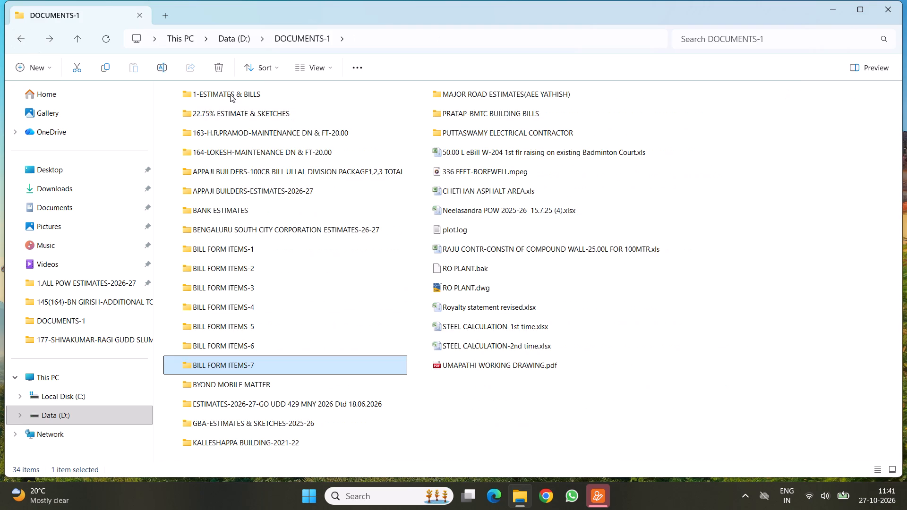
Look through the 1..MODIFIED ESTIMATES and 1.MODIFIED ESTIMATES-26 folders inside 1-ESTIMATES & BILLS, then return to DOCUMENTS-1.
double_click(225, 90)
double_click(225, 90)
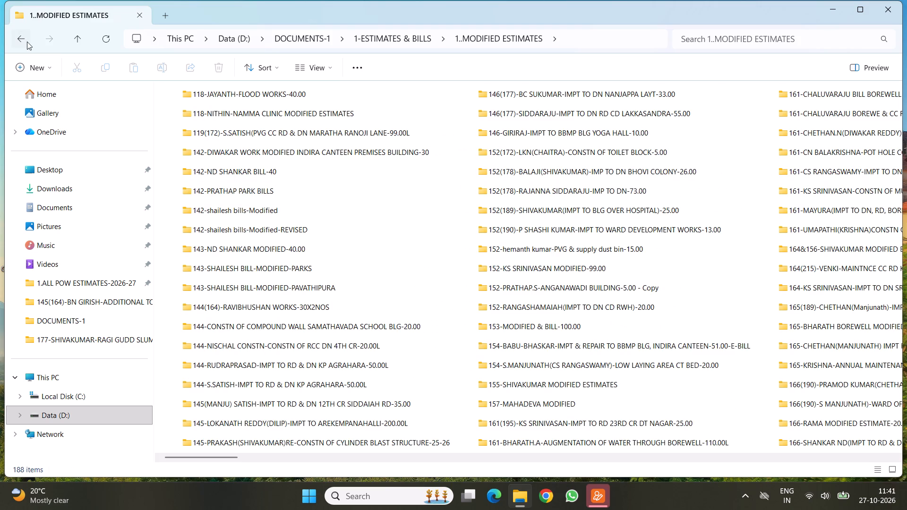
click(21, 37)
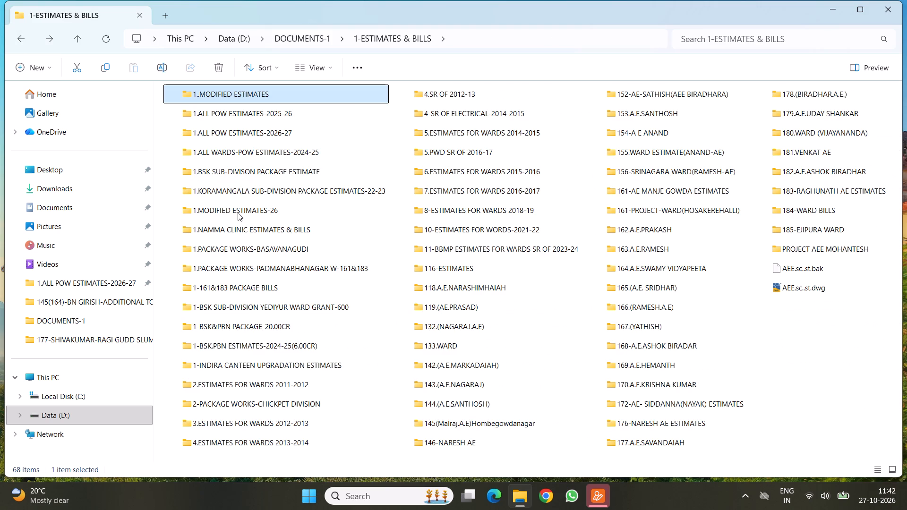
double_click(237, 212)
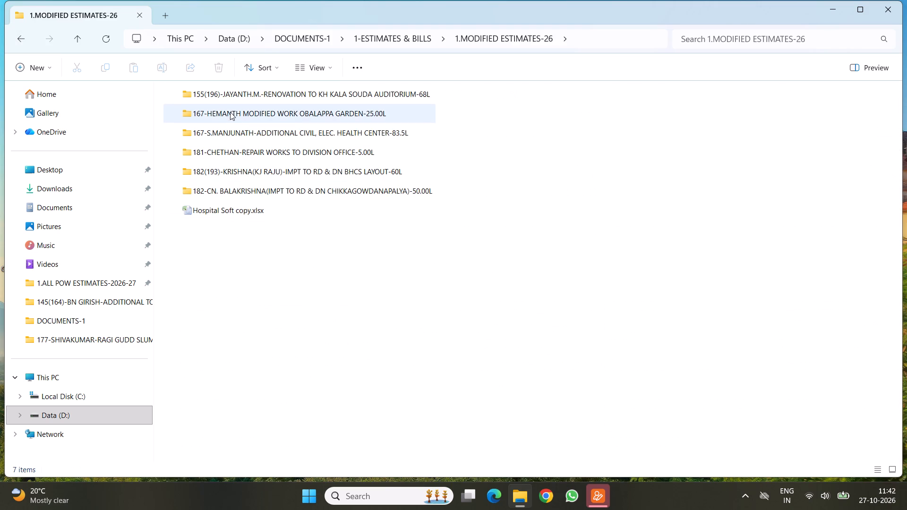
click(234, 95)
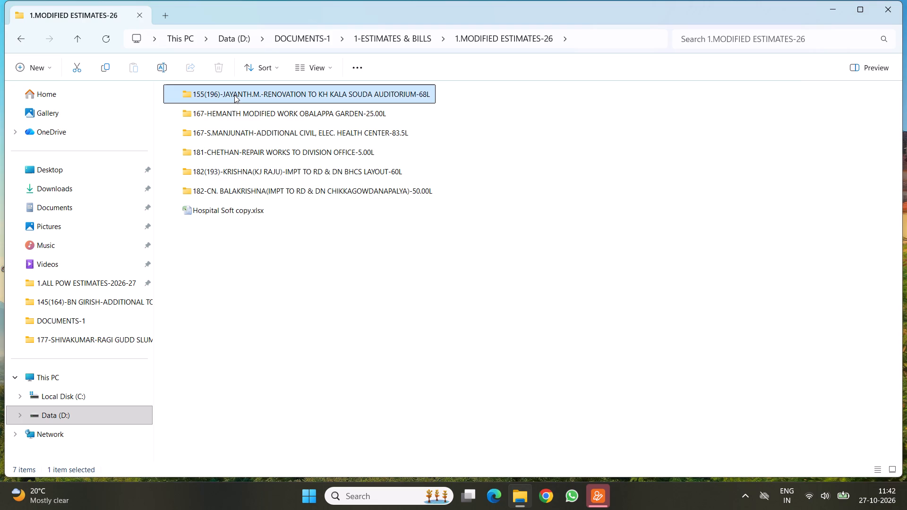
click(246, 253)
click(19, 40)
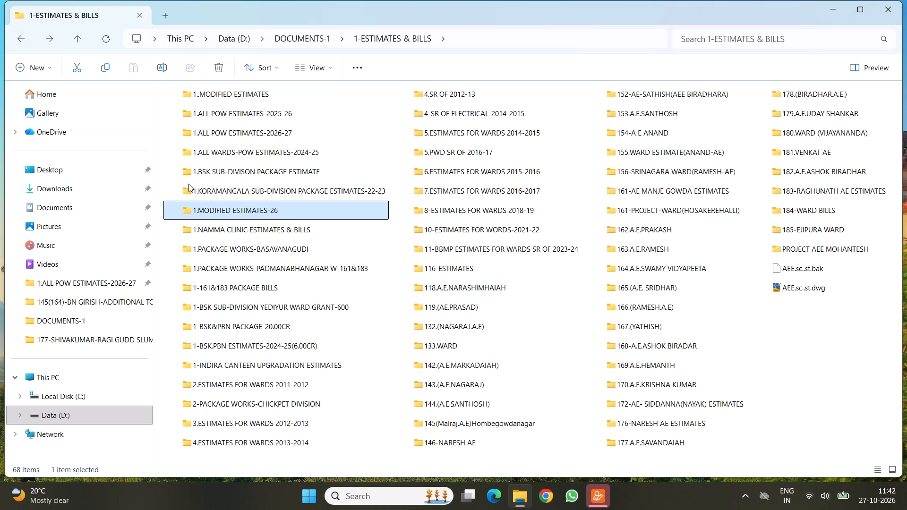
click(17, 40)
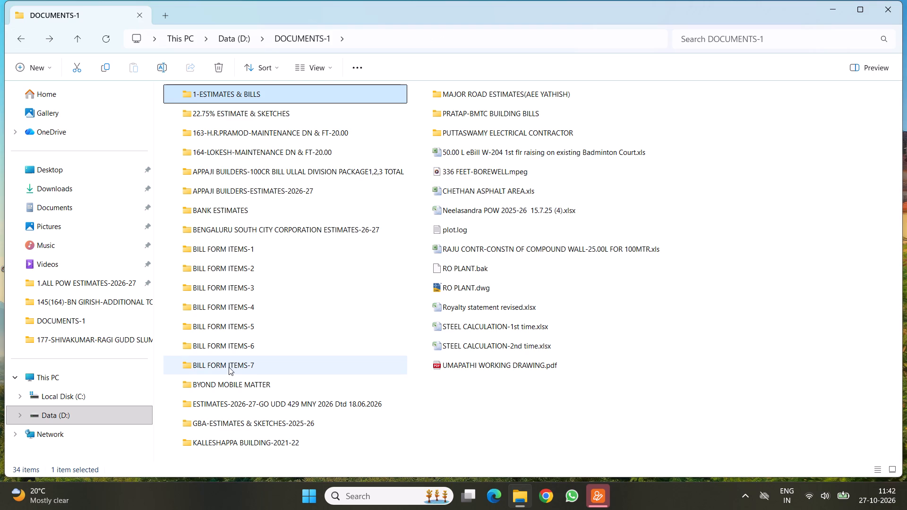
Open the Dhobi Ghat repairs and maintenance 49.00L folder inside BILL FORM ITEMS-7.
double_click(229, 367)
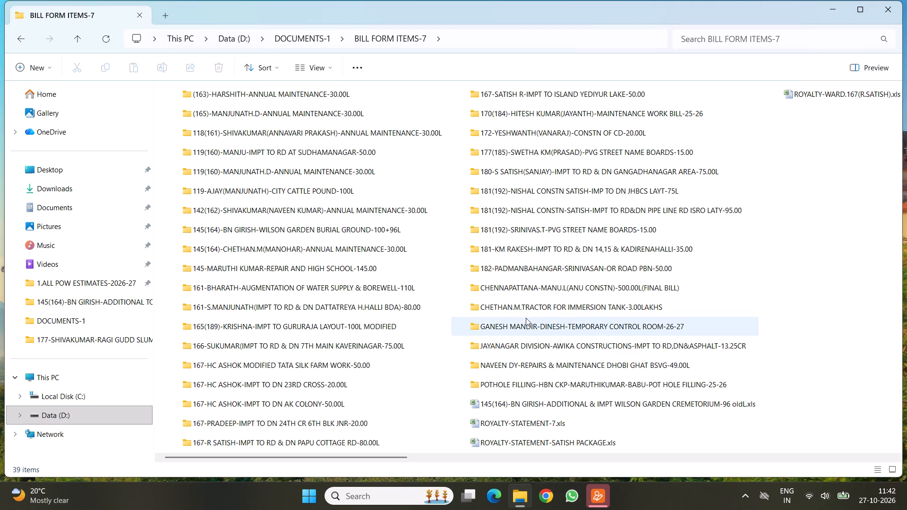
click(526, 362)
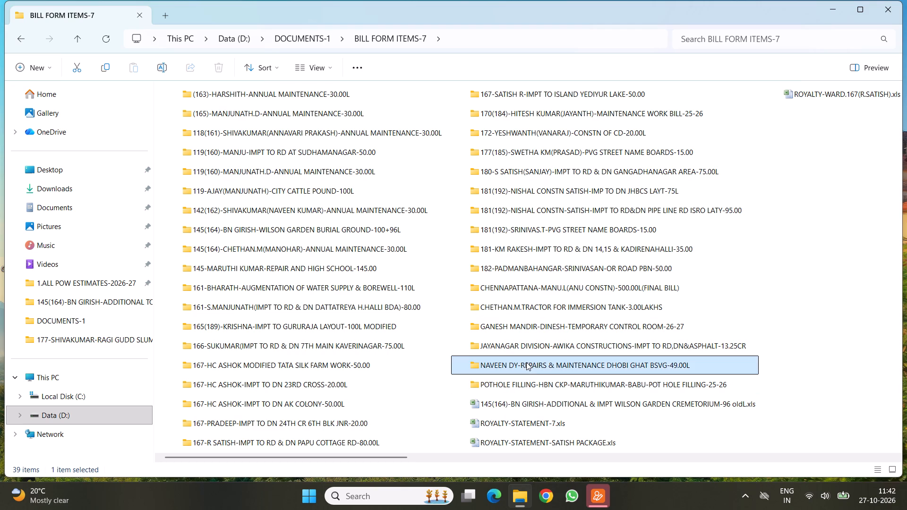
double_click(541, 363)
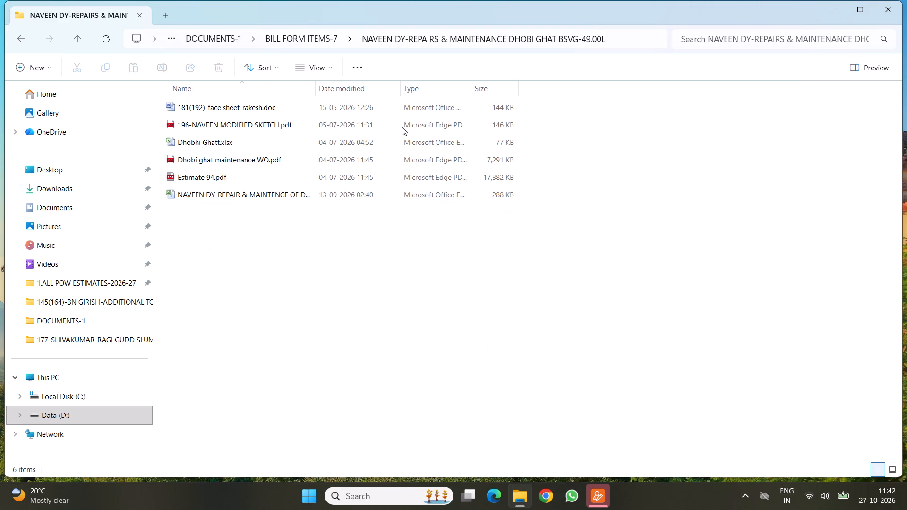
Change the Dhobi Ghat folder's file display to the List layout.
click(330, 66)
click(316, 169)
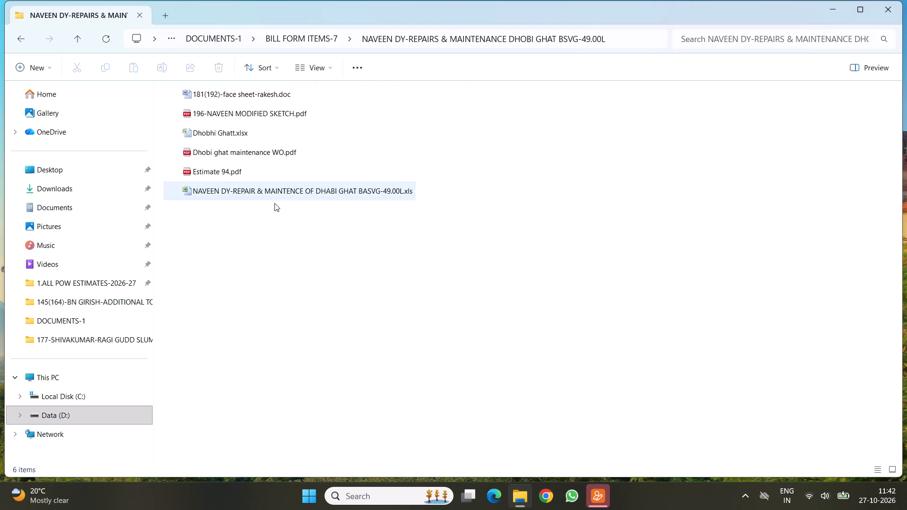
click(259, 266)
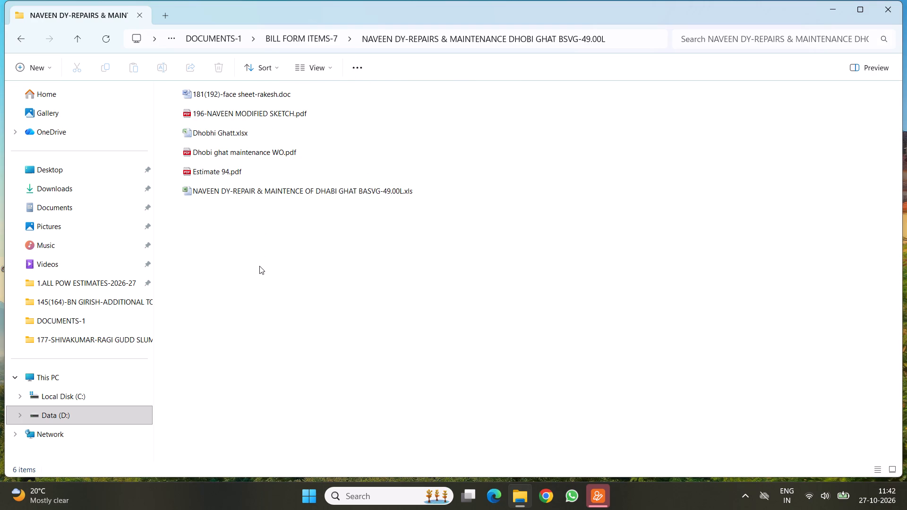
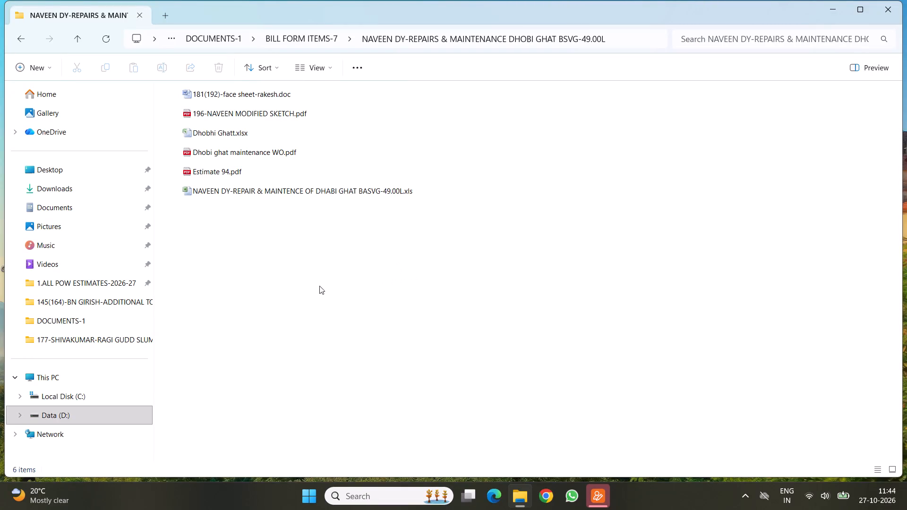
Open the 49.00L Dhobi Ghat repair and maintenance .xls workbook and view the totals at the end of its bill sheet.
click(258, 112)
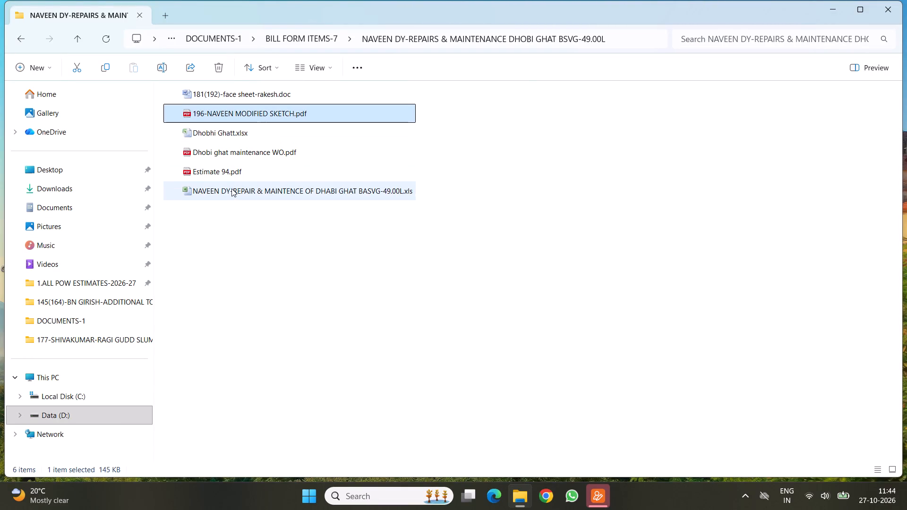
double_click(231, 188)
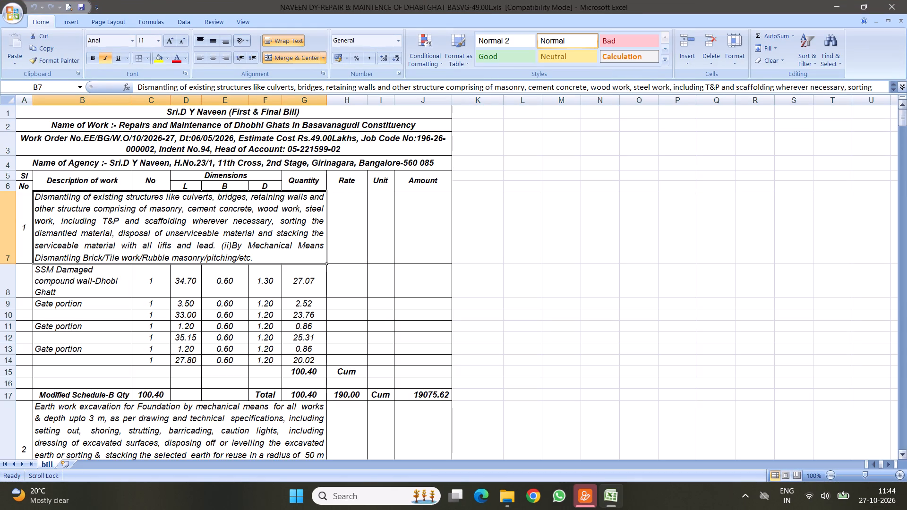
drag(900, 121, 906, 509)
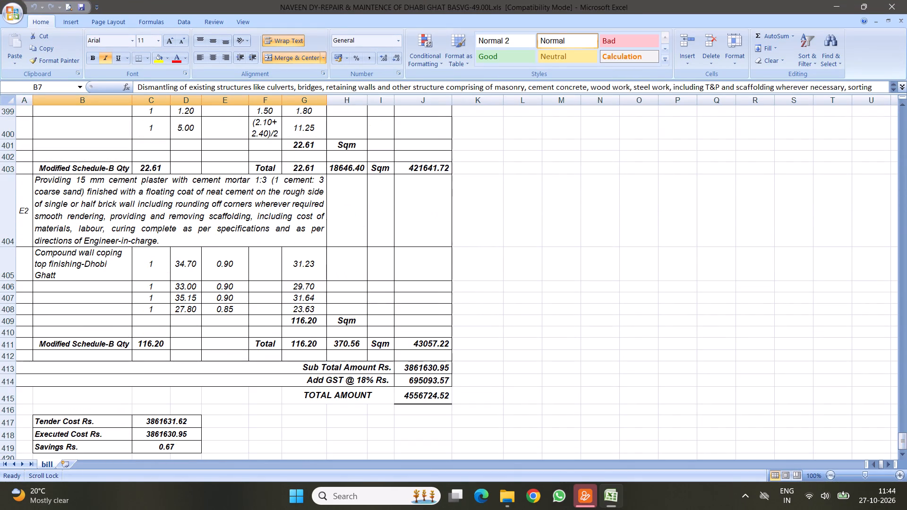
Unhide the COMPARATIVE STATEMENT, EIRL, MODIFIED ESTIMATE and WORK SLIP sheets in the Dhobi Ghat bill workbook.
right_click(47, 465)
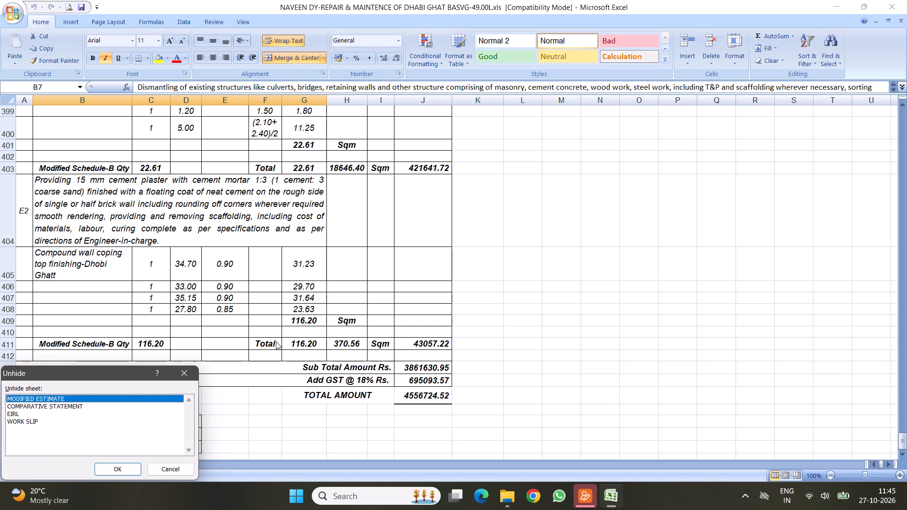
click(34, 406)
click(111, 467)
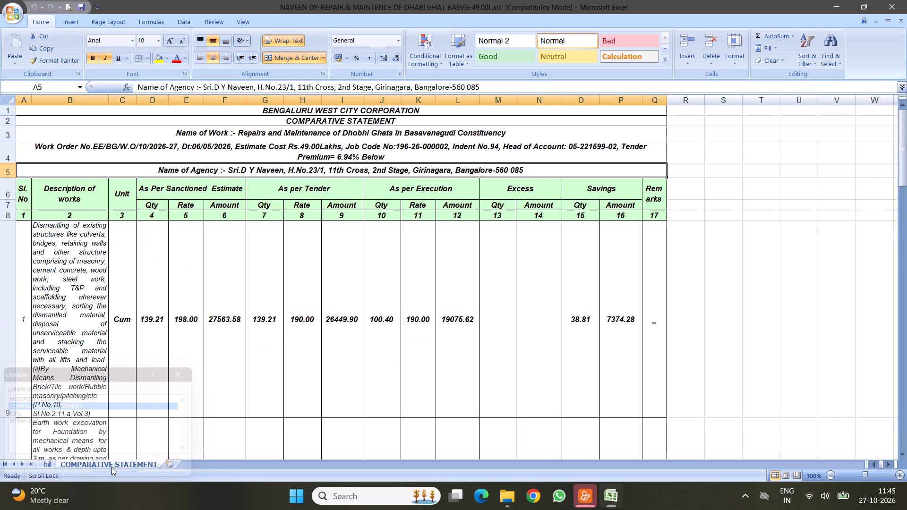
right_click(120, 465)
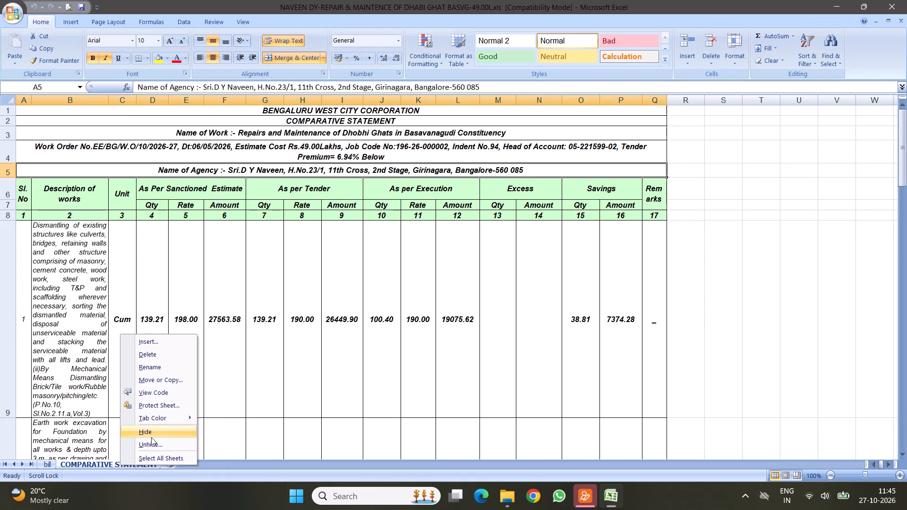
click(149, 443)
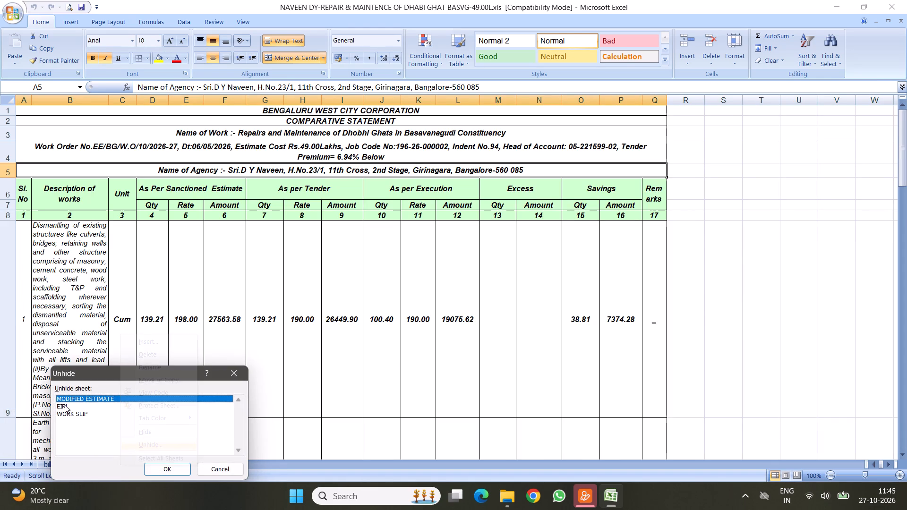
click(65, 405)
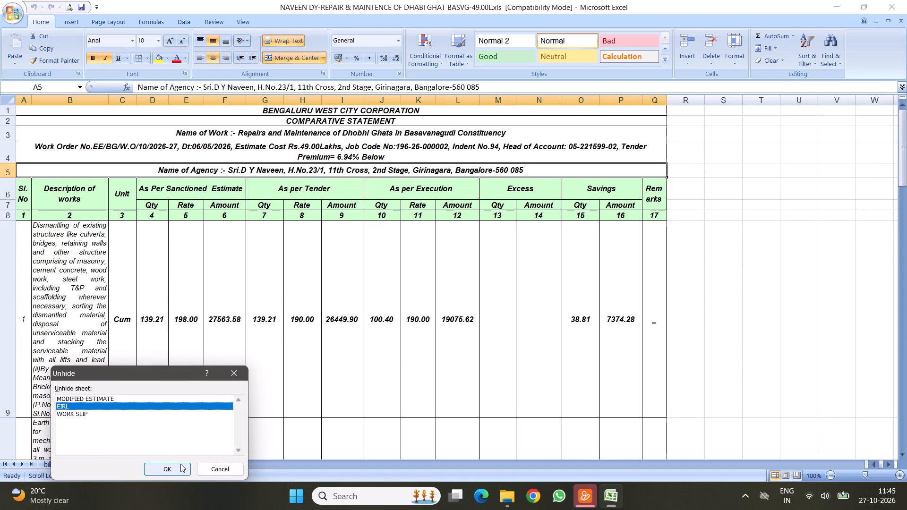
click(172, 465)
right_click(175, 467)
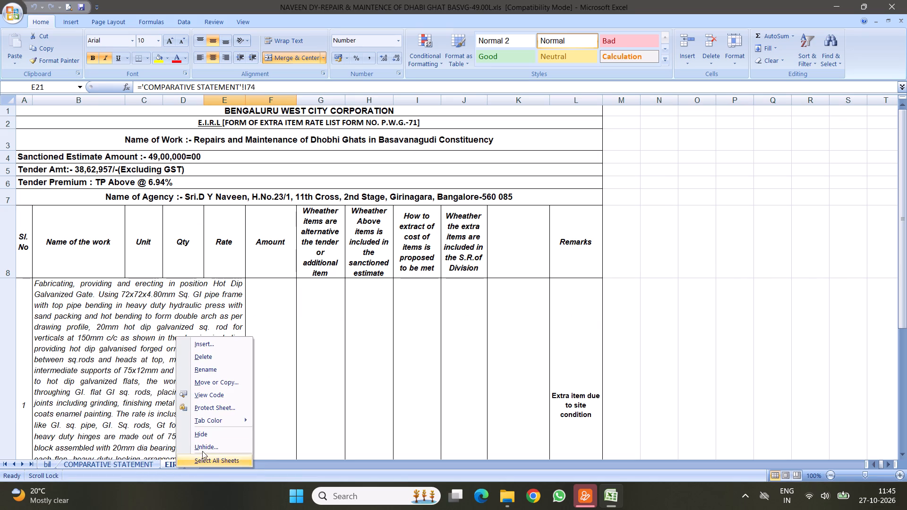
click(203, 447)
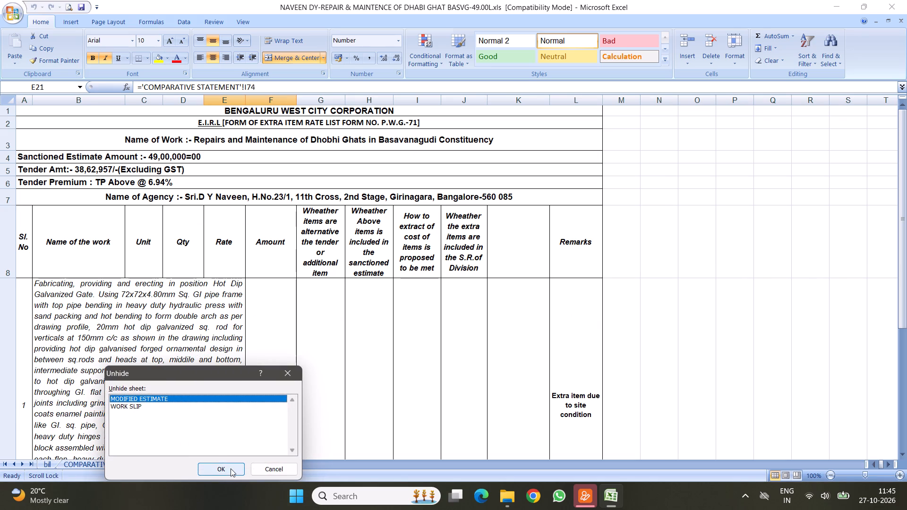
click(222, 466)
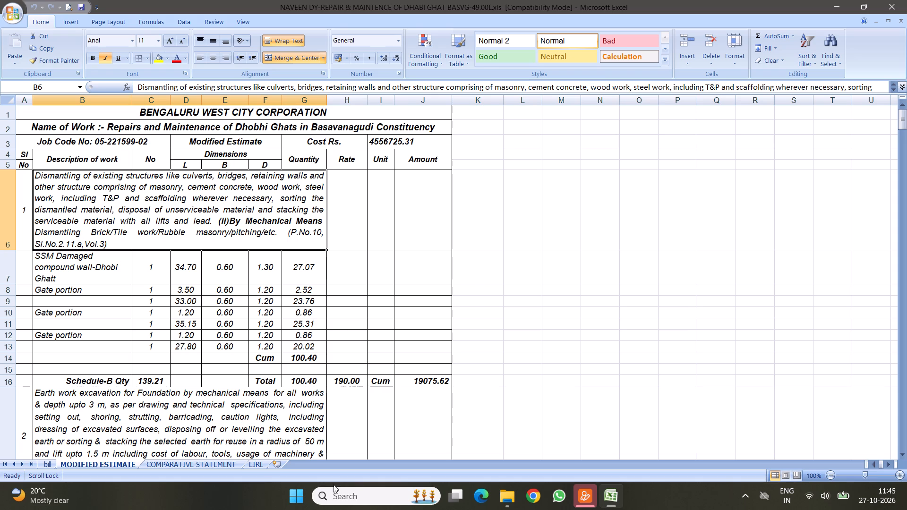
click(250, 464)
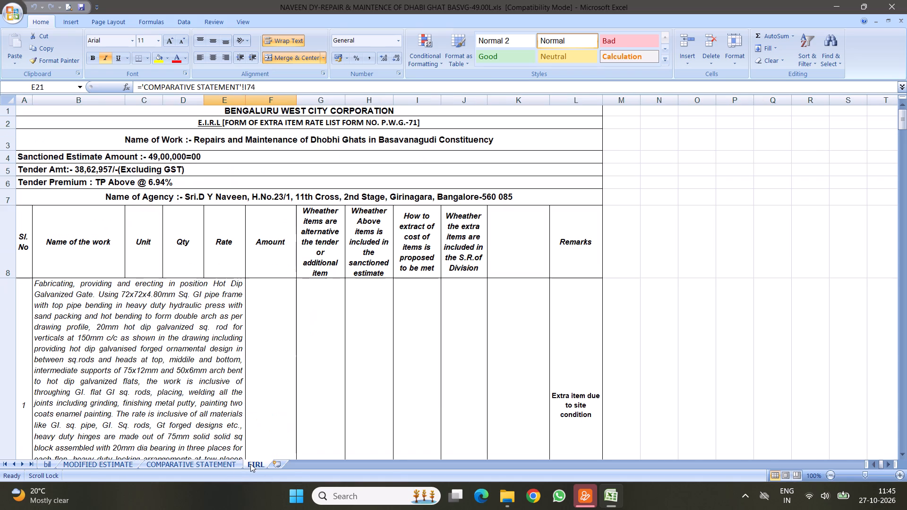
right_click(250, 464)
click(279, 445)
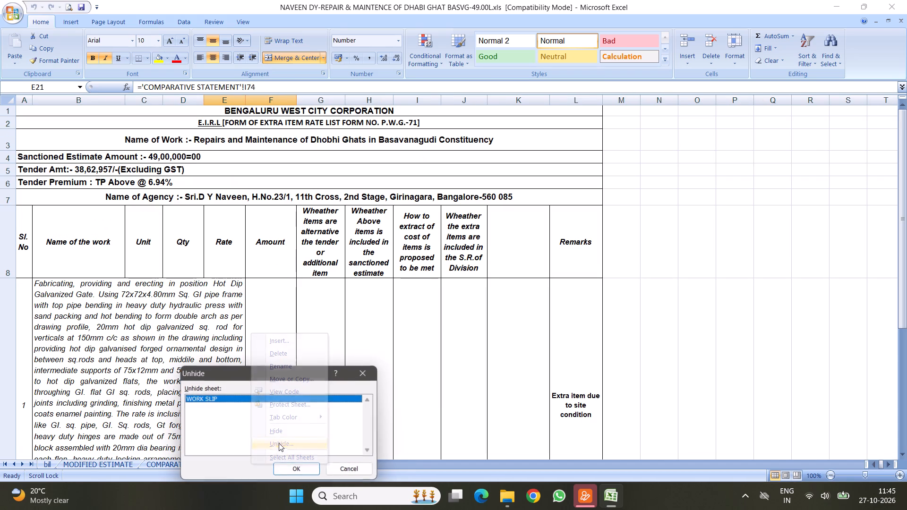
click(289, 467)
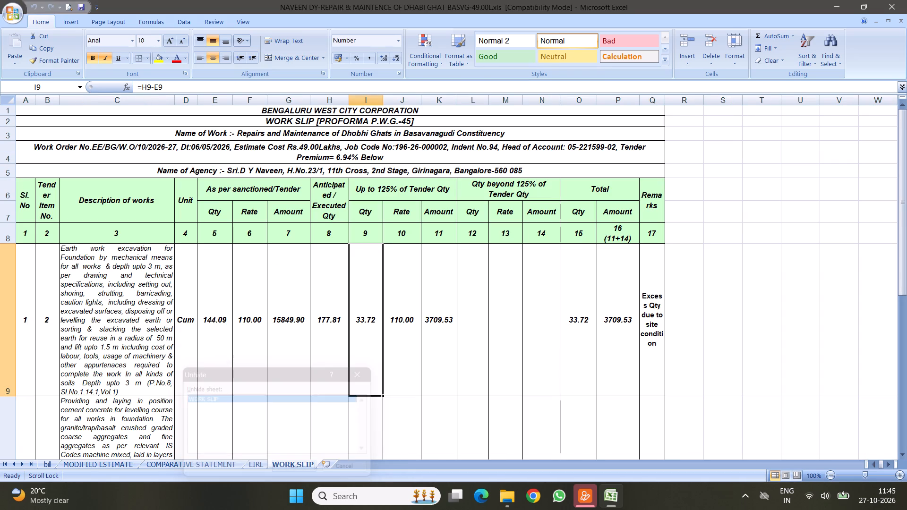
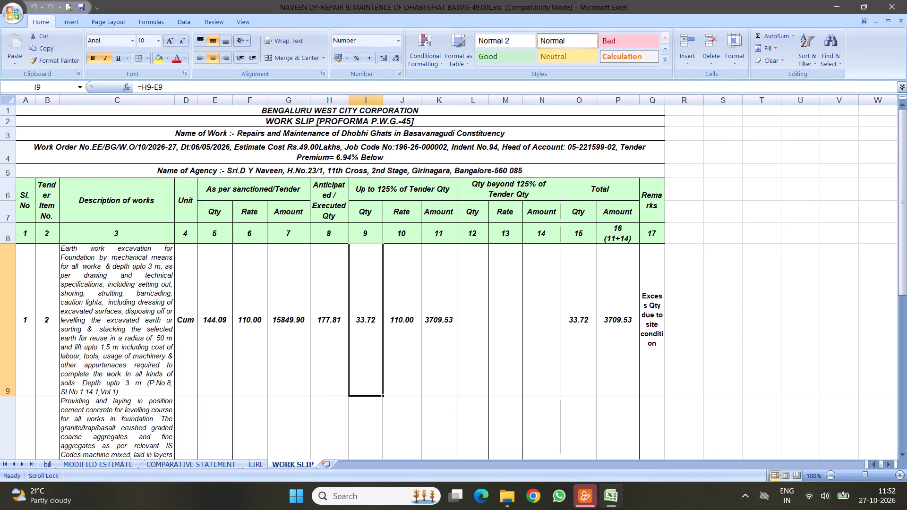
Review the bill sheet's item entries from the closing cost totals back up to its header.
click(46, 463)
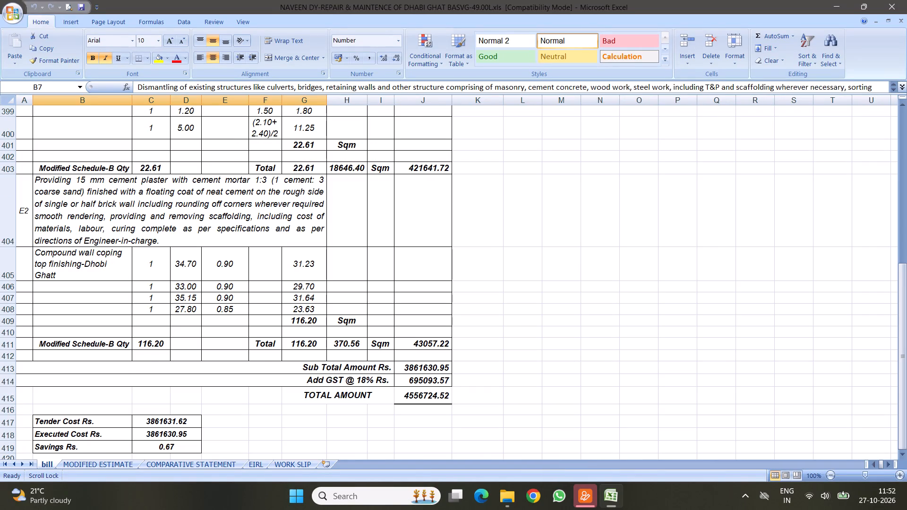
scroll(349, 319, down, 5)
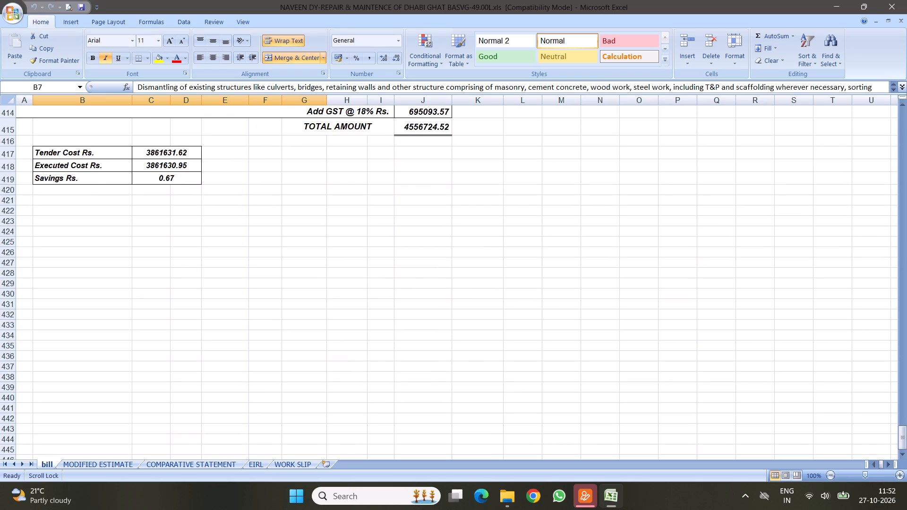
scroll(377, 290, up, 20)
scroll(377, 290, up, 10)
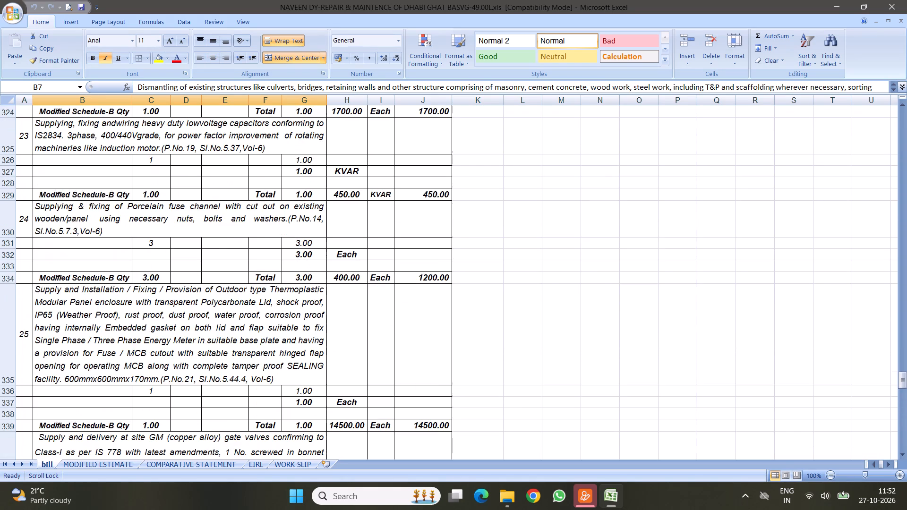
scroll(351, 294, up, 6)
scroll(380, 258, up, 4)
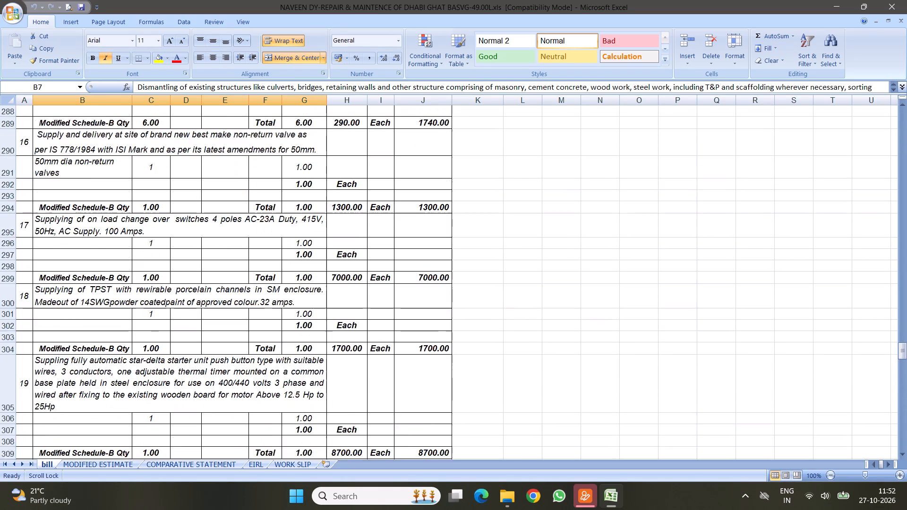
scroll(377, 258, up, 20)
scroll(377, 258, up, 20)
scroll(377, 258, up, 3)
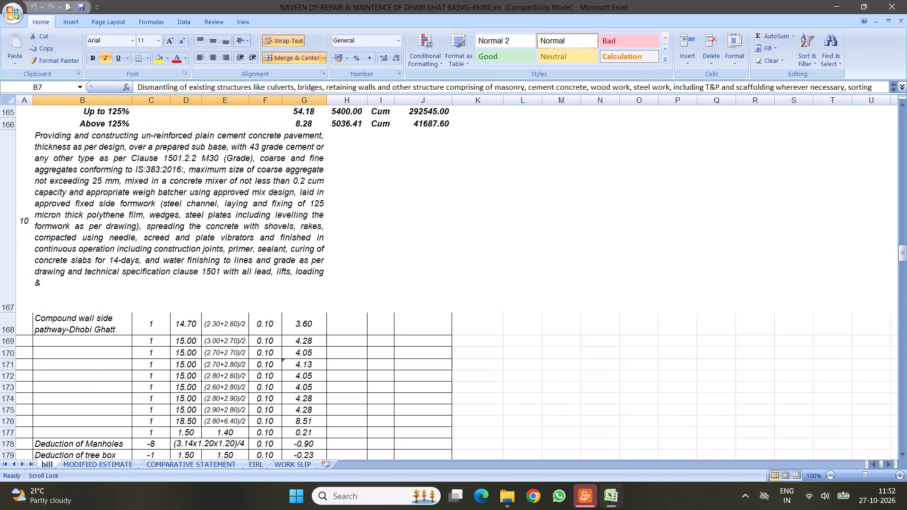
scroll(377, 258, up, 6)
scroll(325, 215, up, 5)
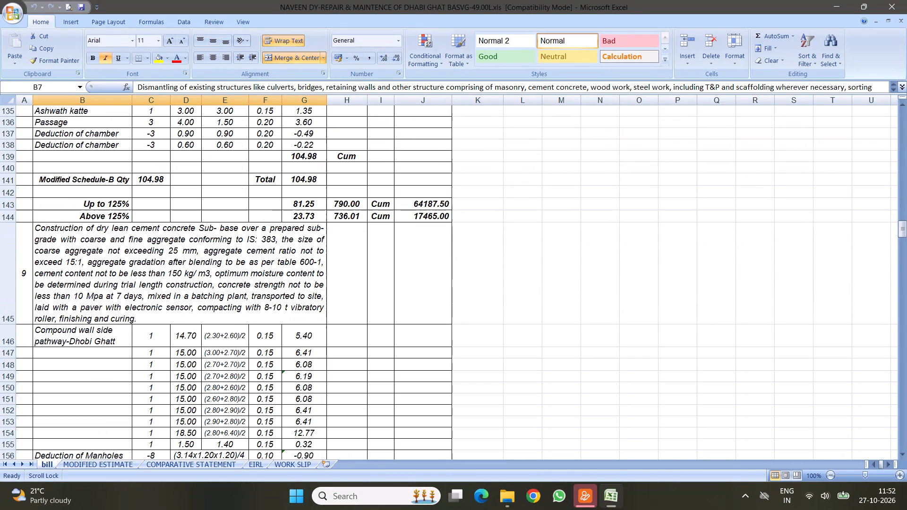
scroll(356, 209, up, 6)
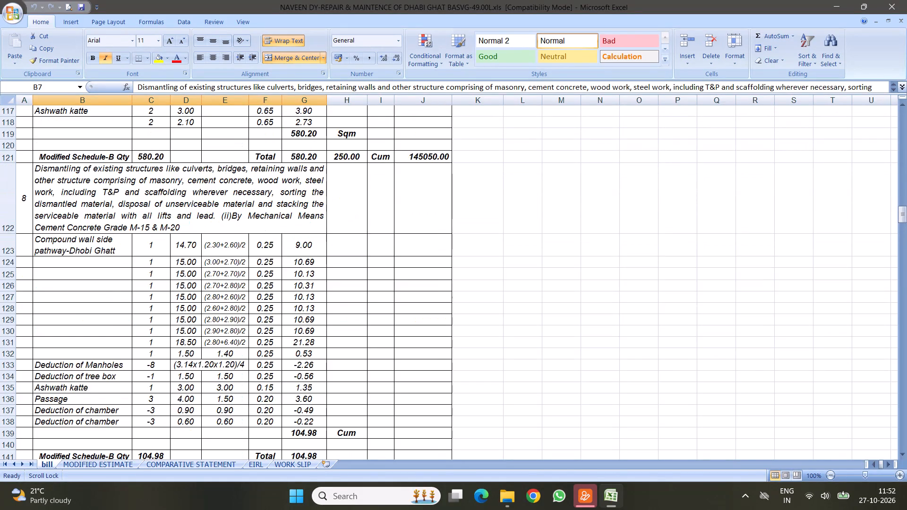
scroll(365, 212, up, 1)
drag(901, 208, 906, 0)
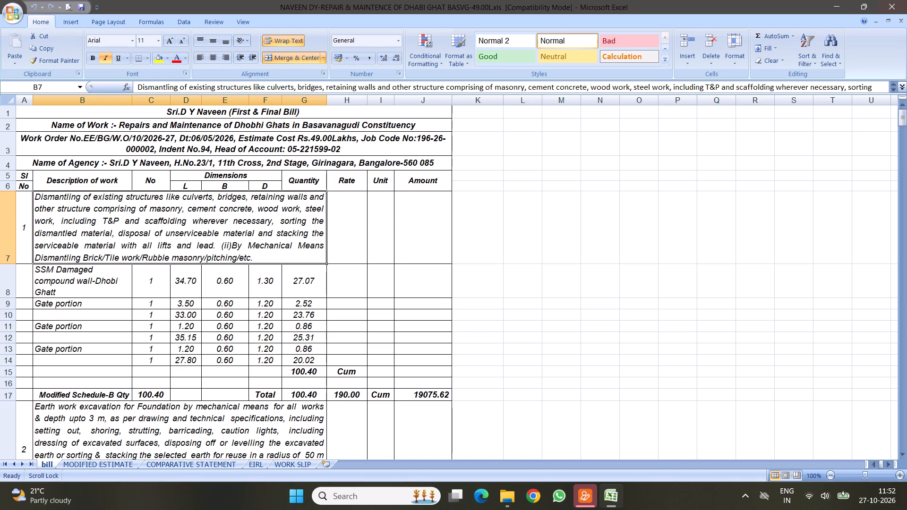
Create a copy of the bill sheet at the end of the Dhobi Ghat workbook.
right_click(43, 467)
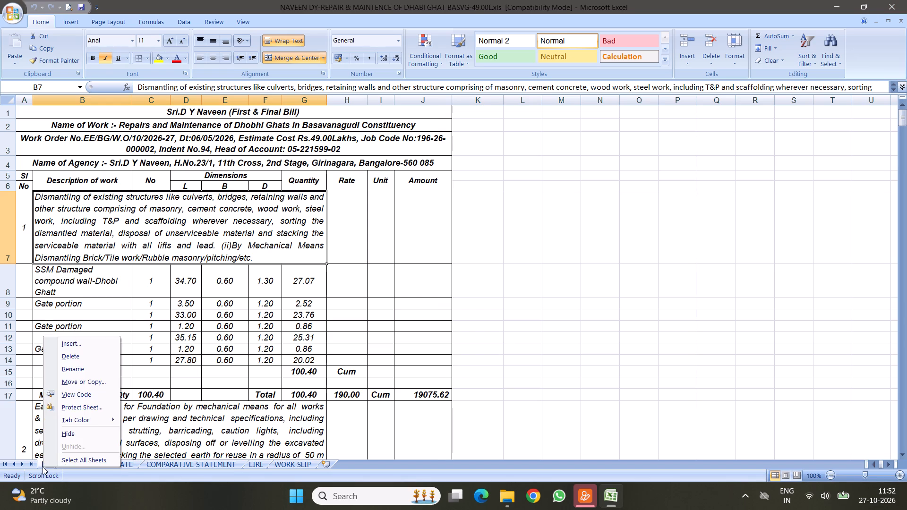
click(80, 380)
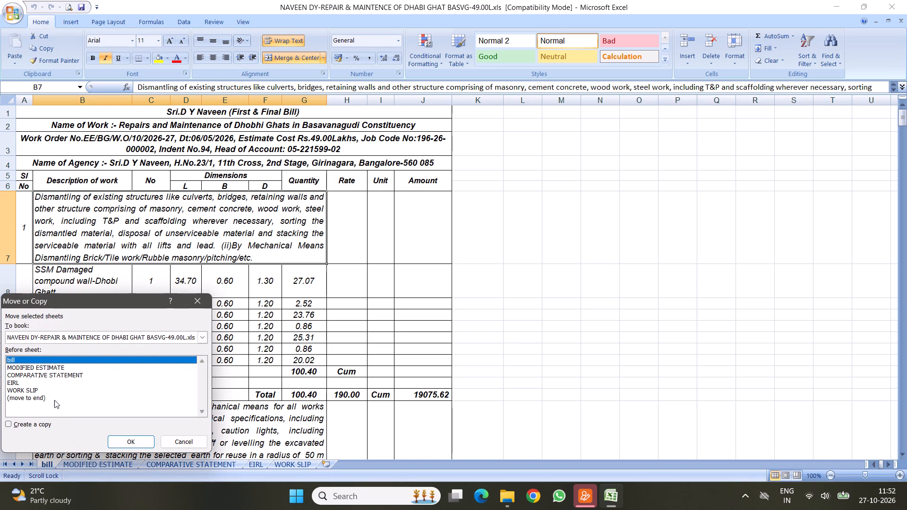
click(30, 399)
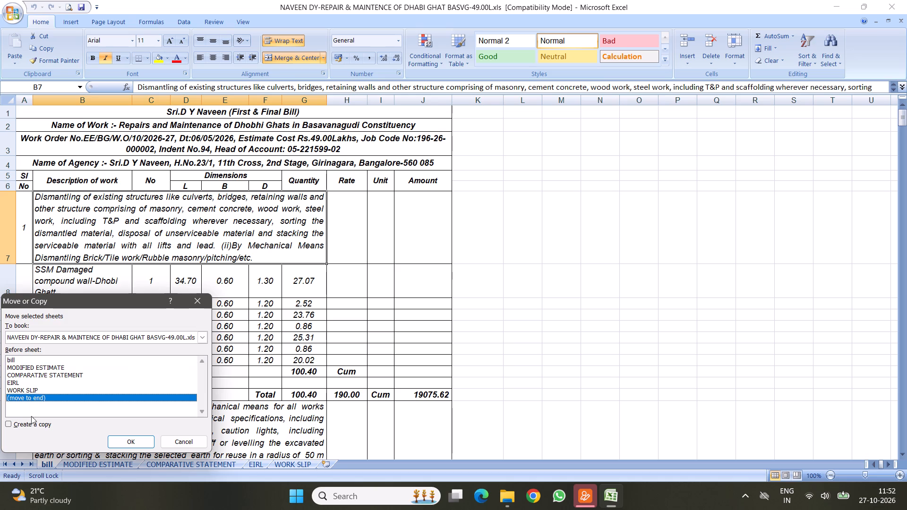
click(24, 425)
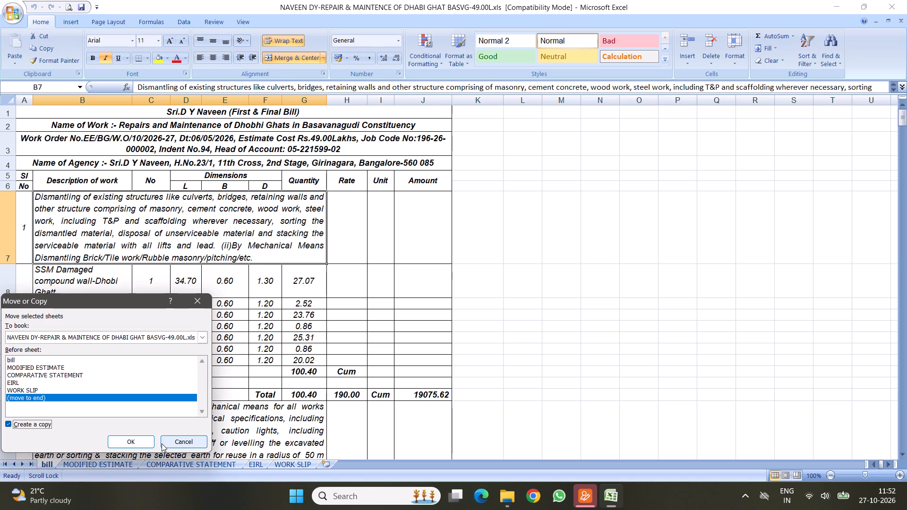
click(139, 440)
Rename the copied bill sheet as SPREAD SHEET.
right_click(332, 462)
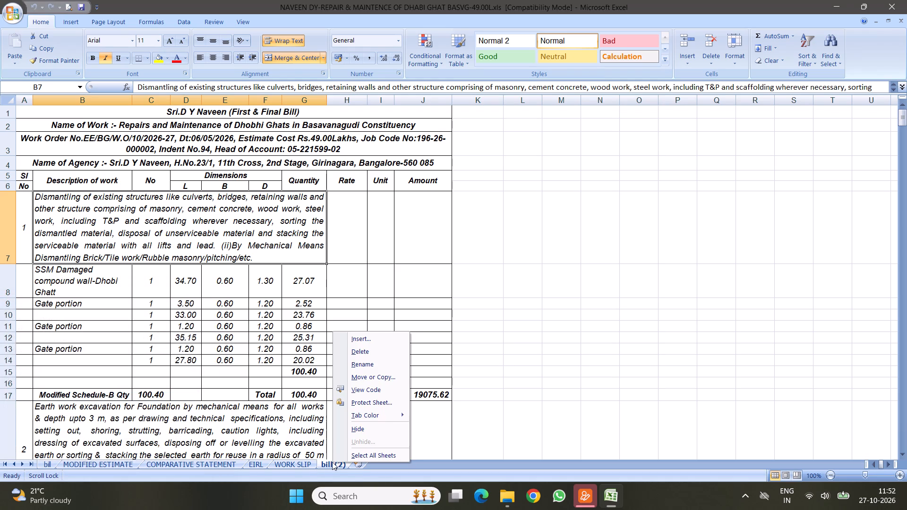
click(363, 366)
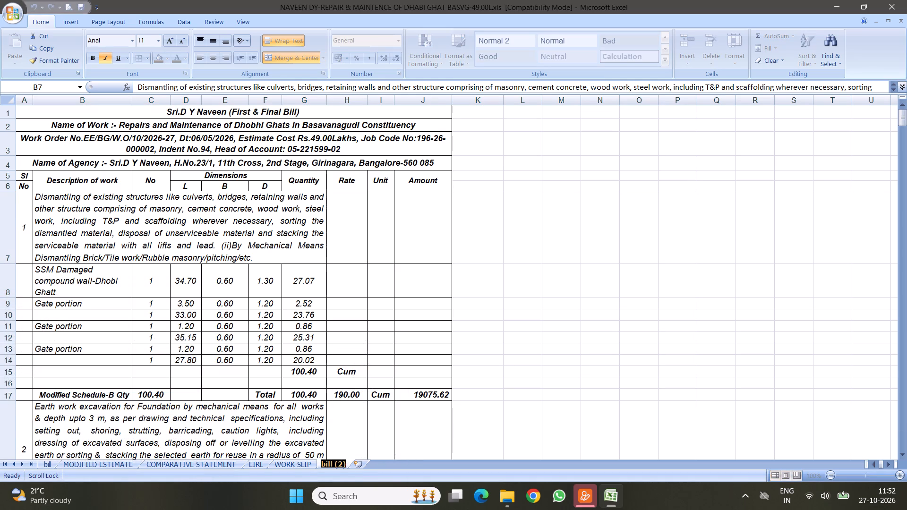
key(s)
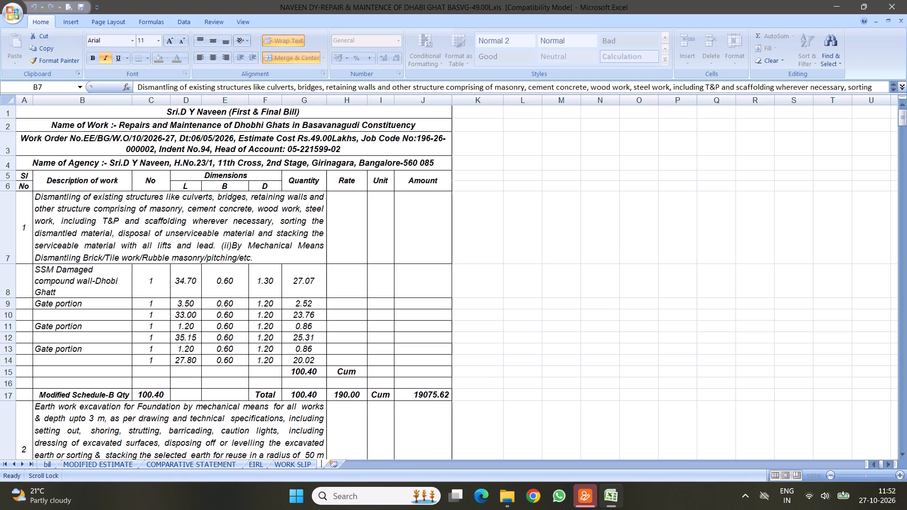
text(SPREAD SHEET)
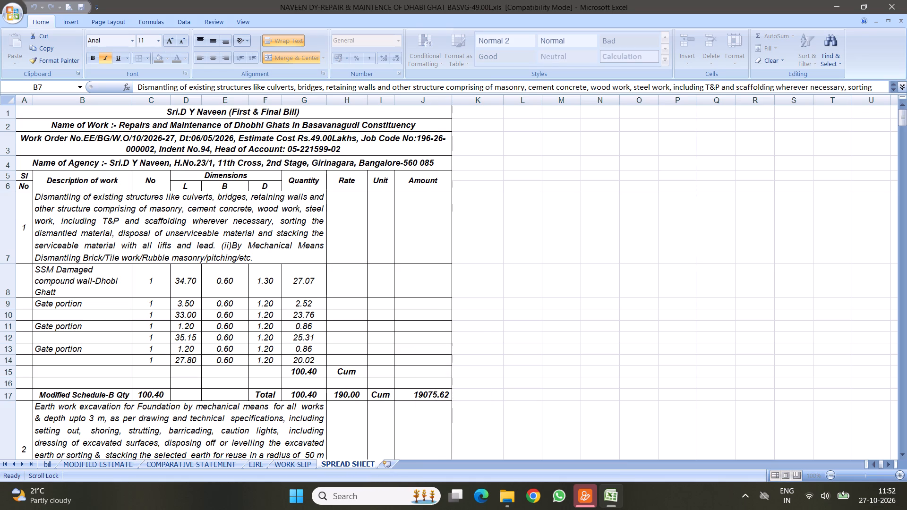
click(358, 322)
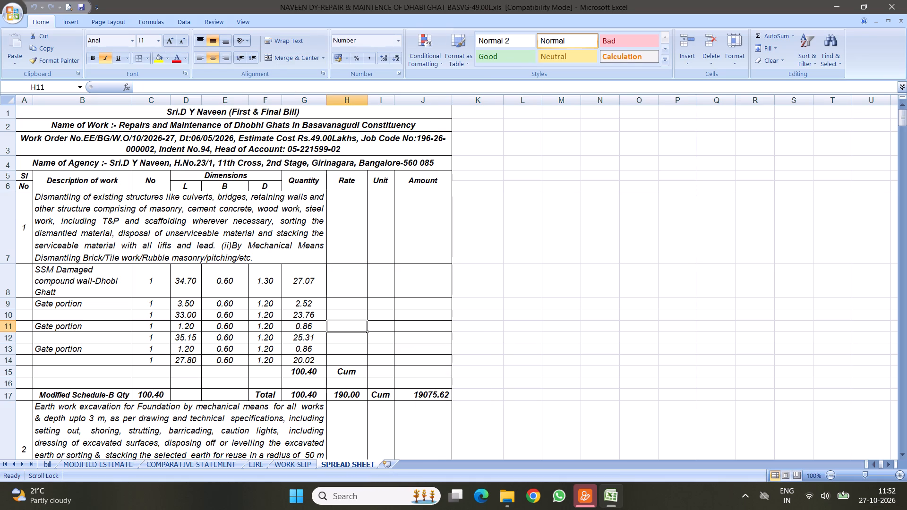
Open the first Ragi Gudda slum BLK 5,6,7,8,20-120.00L .xls workbook from the RAGIGUDDA SLUM WORK BILLS-2025-26 folder in BILL FORM ITEMS-6.
click(506, 492)
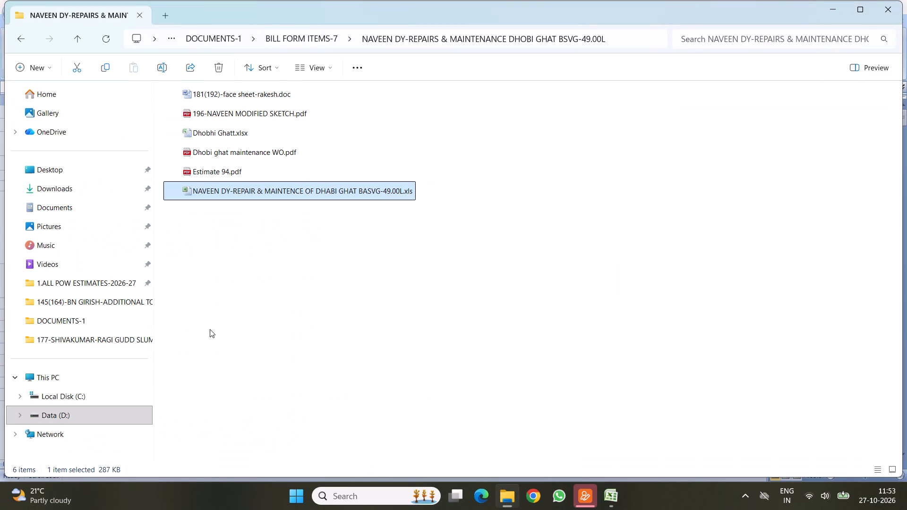
click(20, 38)
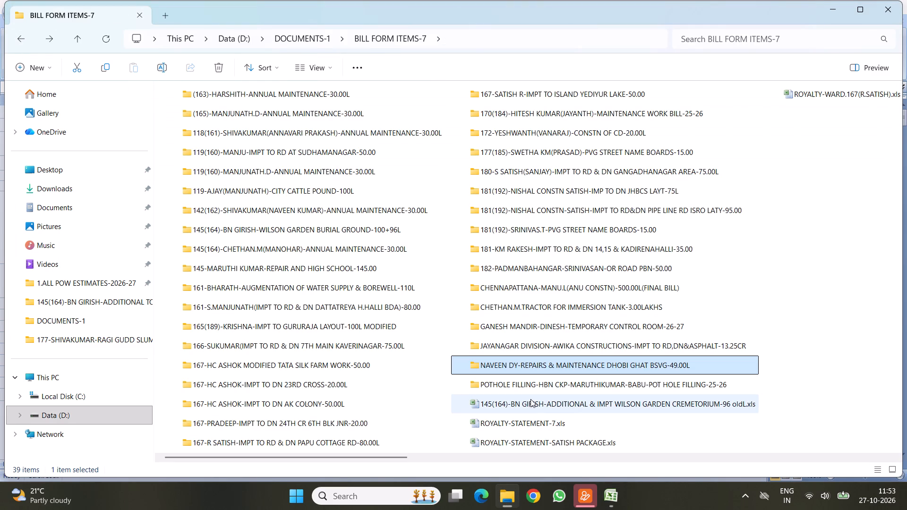
click(22, 38)
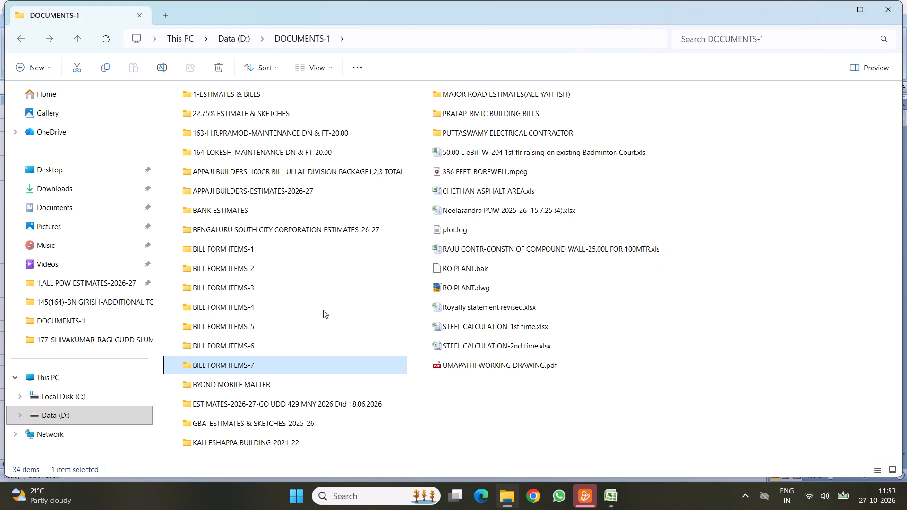
double_click(240, 346)
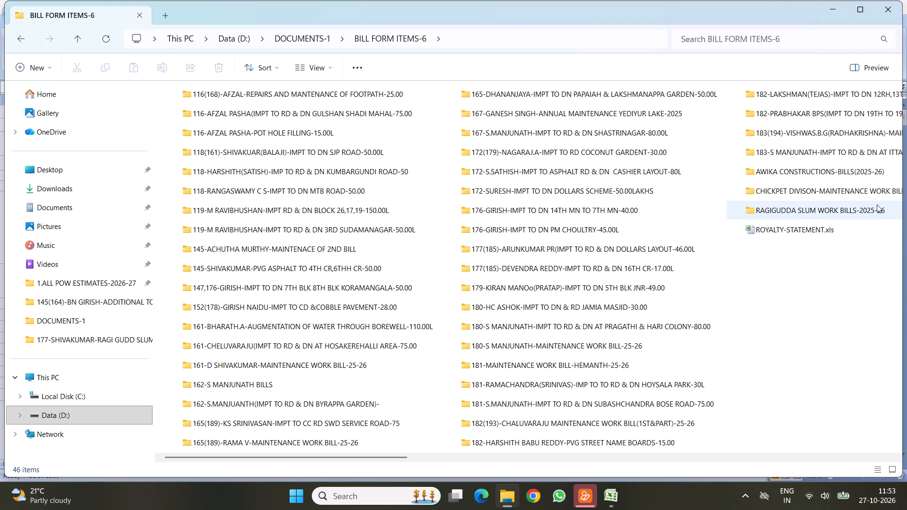
click(801, 212)
double_click(502, 209)
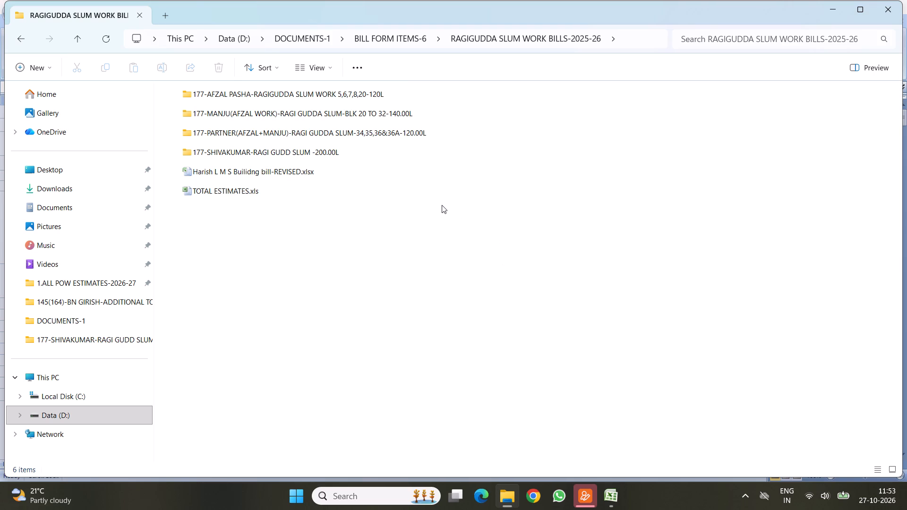
double_click(316, 93)
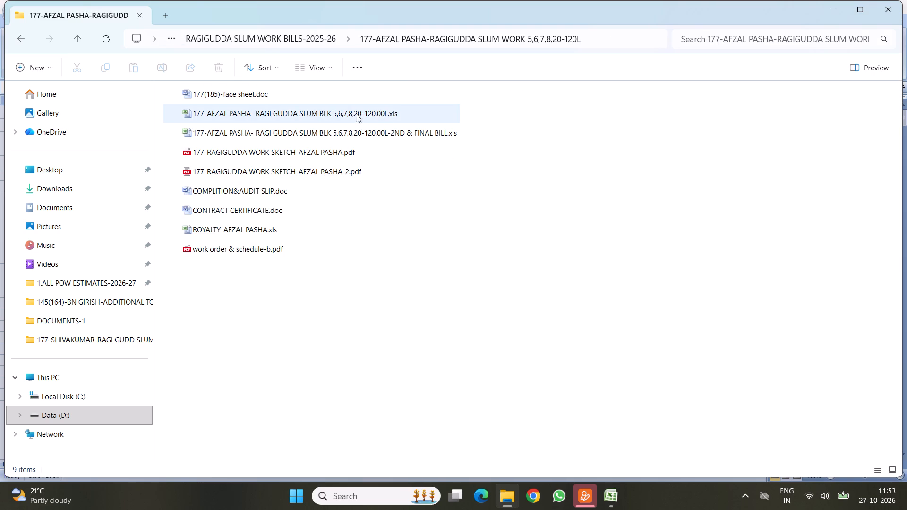
double_click(350, 111)
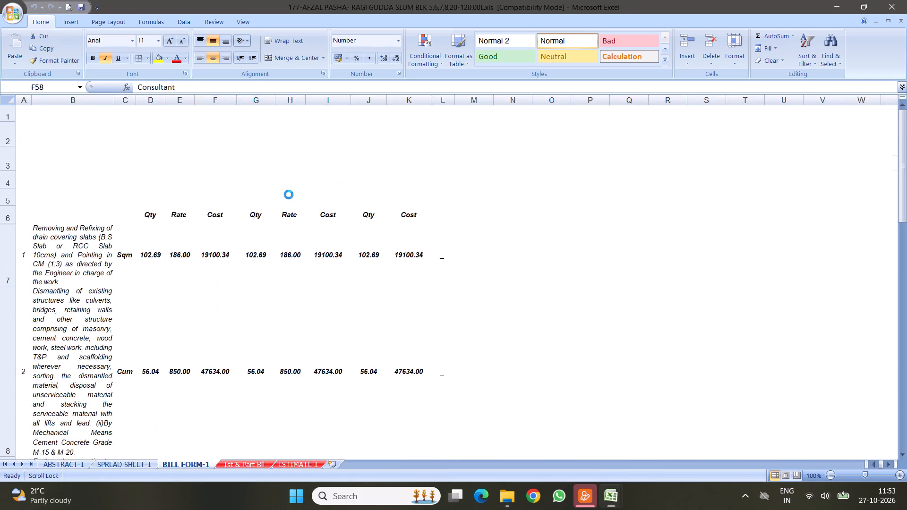
Copy the measurement sheet header, rows 1 to 7 of SPREAD SHEET-1, and insert it above row 1 of the Dhobi Ghat workbook's SPREAD SHEET.
click(112, 465)
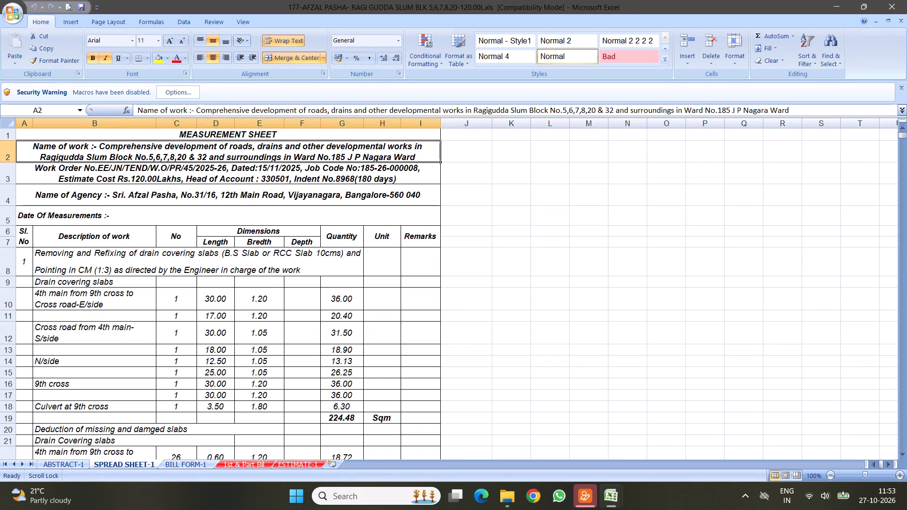
drag(9, 136, 13, 246)
right_click(137, 166)
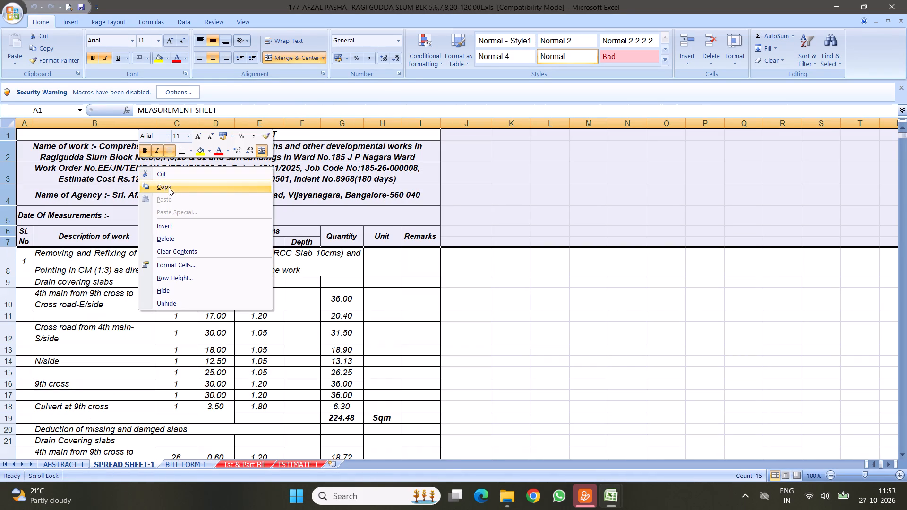
click(163, 187)
click(616, 497)
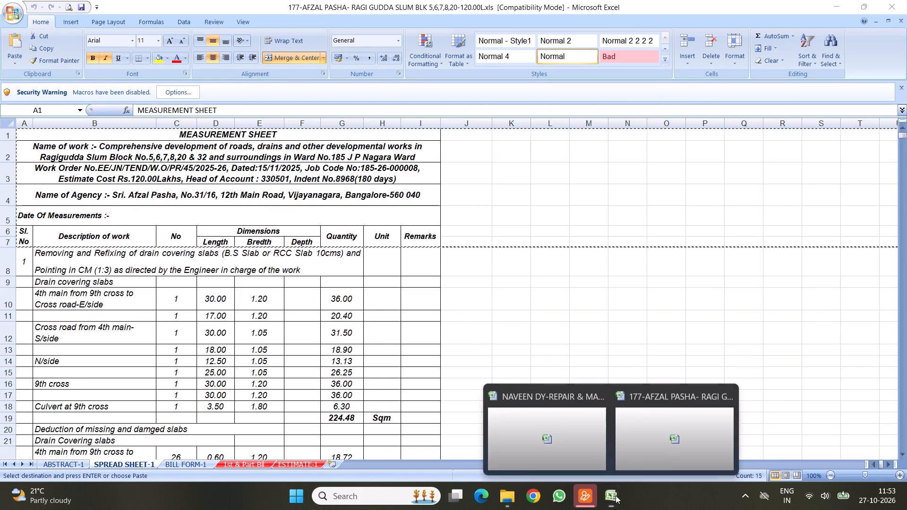
click(567, 425)
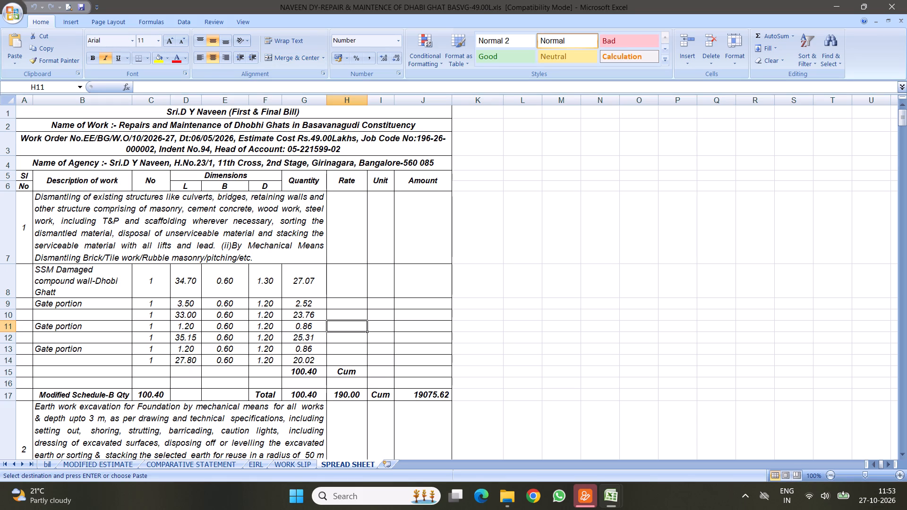
click(10, 111)
right_click(10, 111)
click(76, 167)
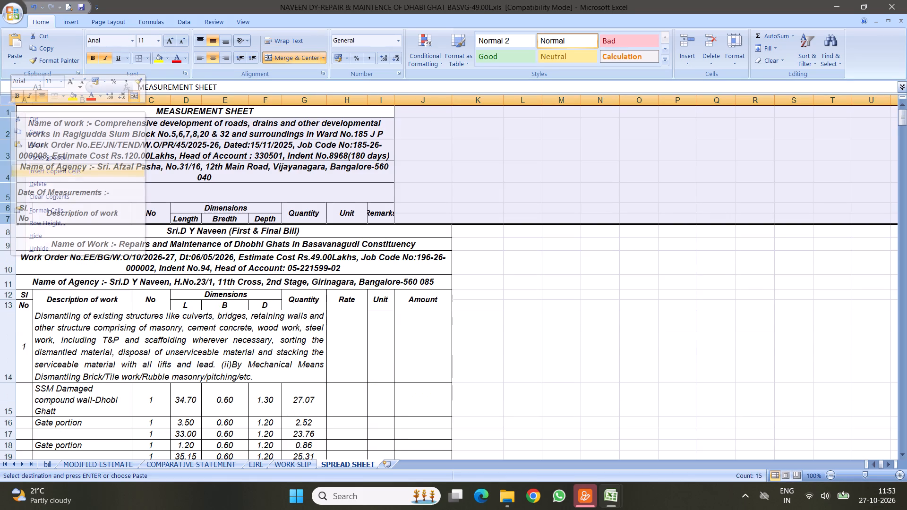
Replace the inserted header's name of work and work order lines with the Dhobi Ghat bill's, including Work Order No.EE/BG/W.O/10/2026-27, Dt:06/05/2026 and Rs.49.00Lakhs.
click(198, 128)
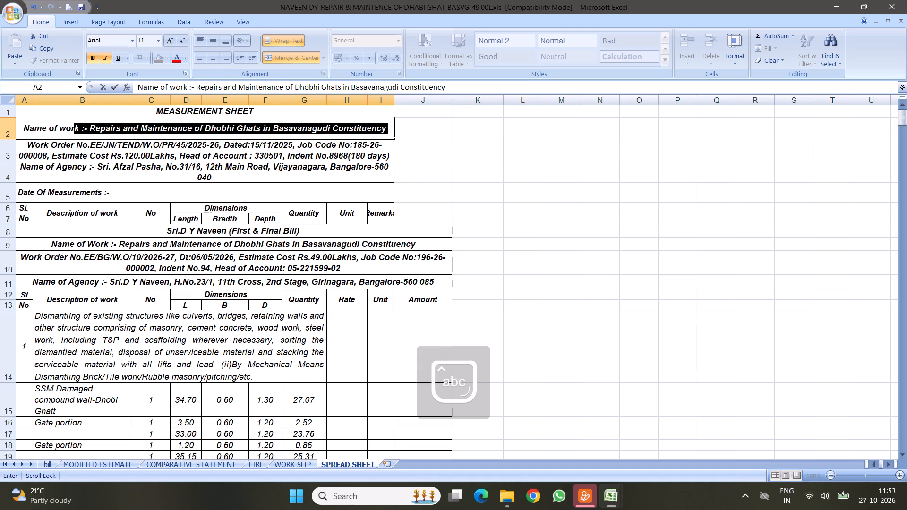
click(317, 207)
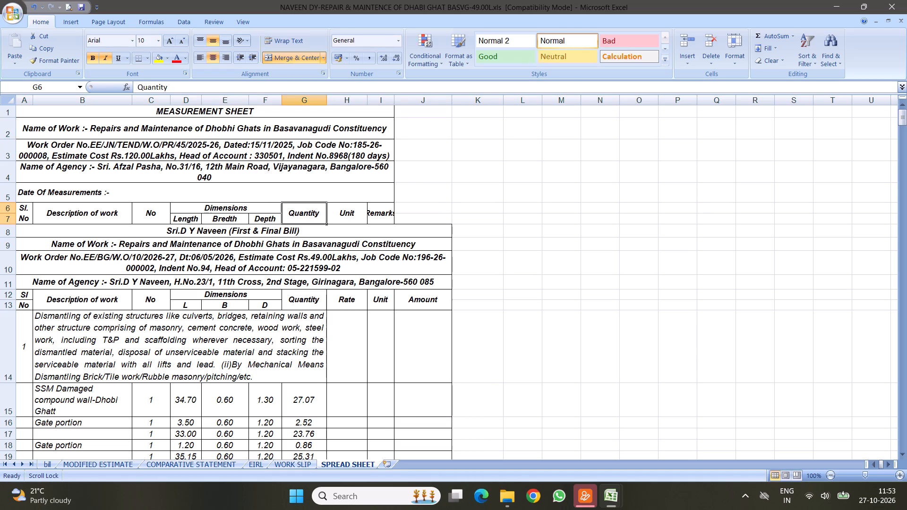
click(108, 147)
text(wor)
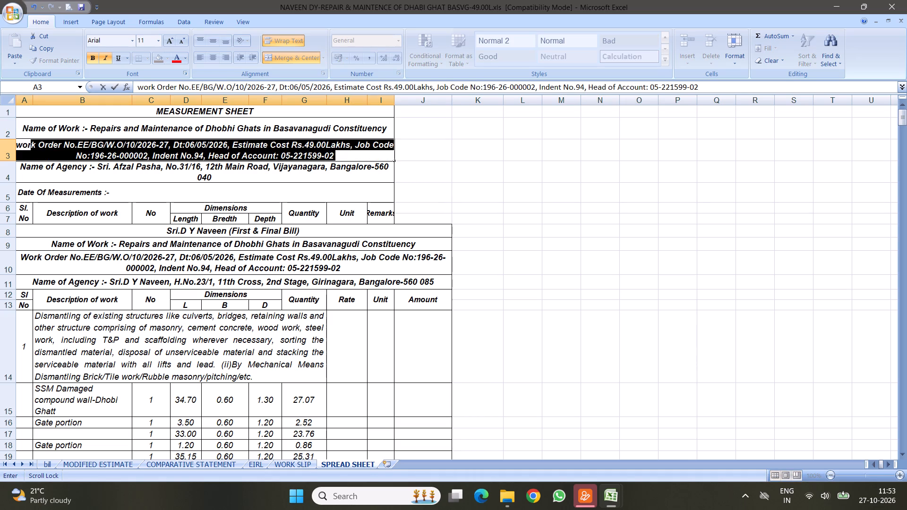
click(156, 207)
Replace the agency line in the inserted measurement sheet header with the Dhobi Ghat contractor's name and address line.
click(113, 172)
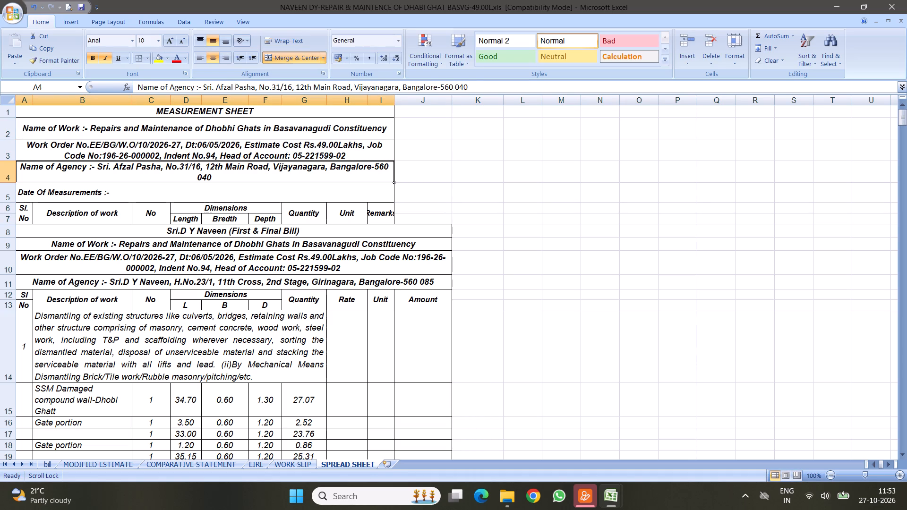
text(Nameo)
key(BackSpace)
key(space)
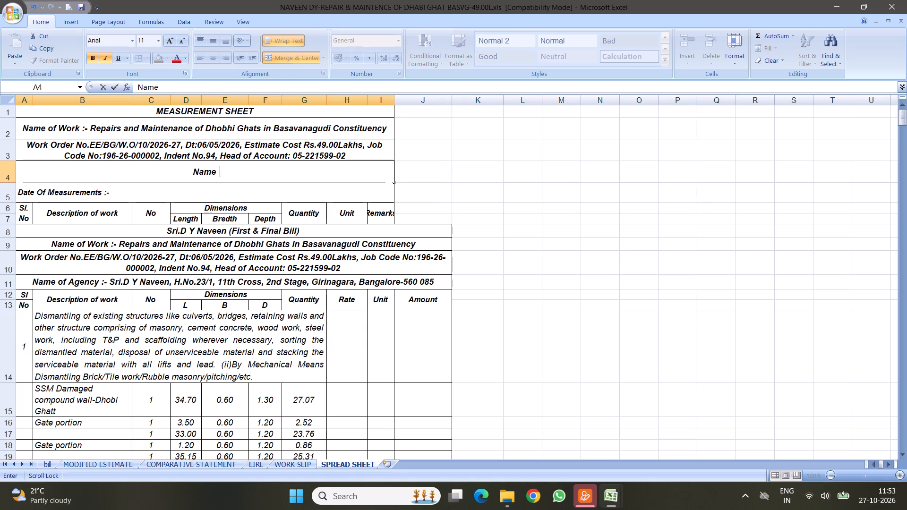
text(of ag)
click(544, 249)
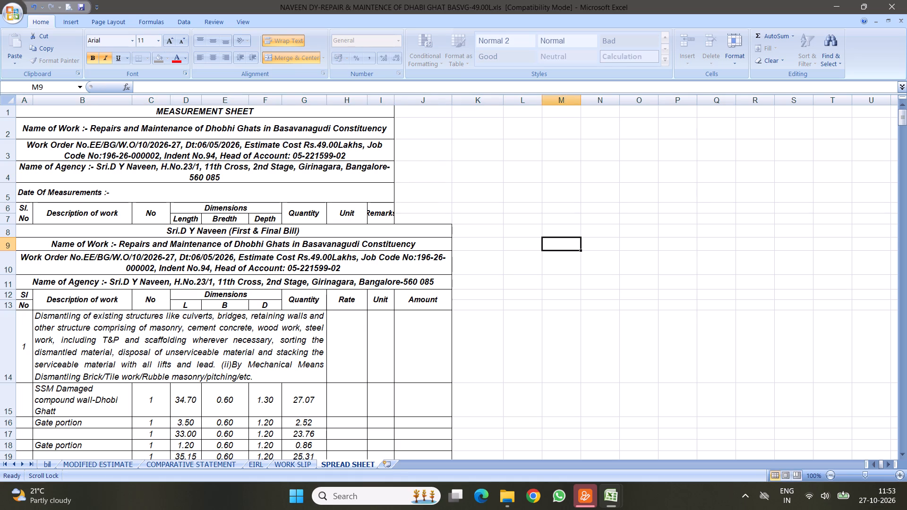
Delete the old bill header, rows 8 to 13, beneath the new measurement sheet header in SPREAD SHEET.
drag(9, 231, 19, 306)
right_click(58, 264)
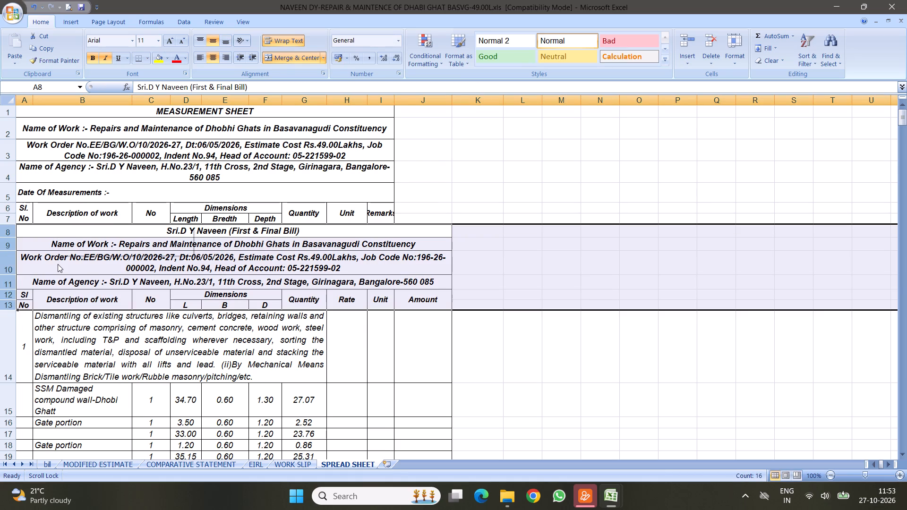
click(87, 336)
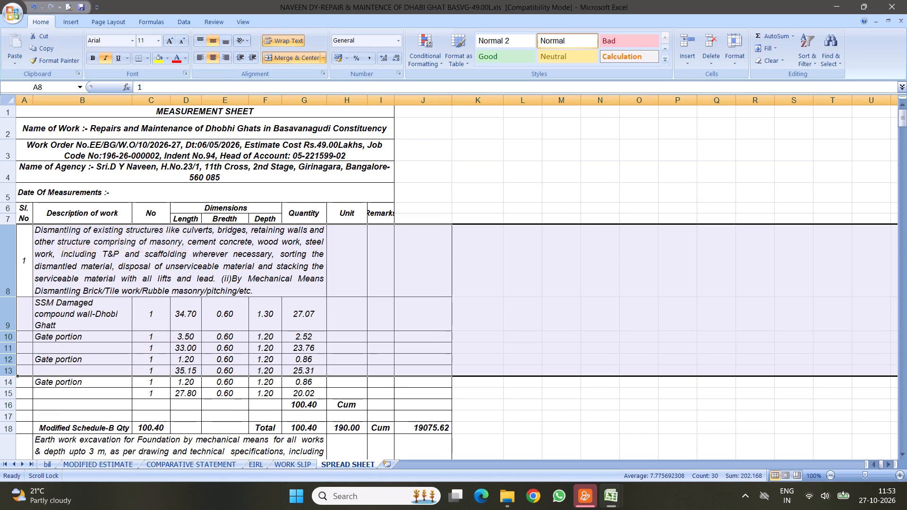
Delete columns J to M, including the Amount column, from SPREAD SHEET.
drag(416, 99, 559, 97)
right_click(417, 101)
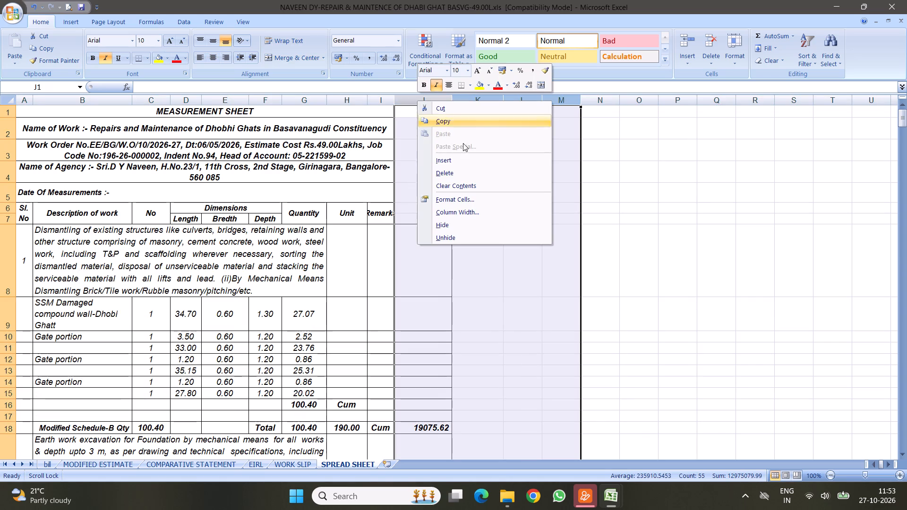
click(445, 175)
click(571, 171)
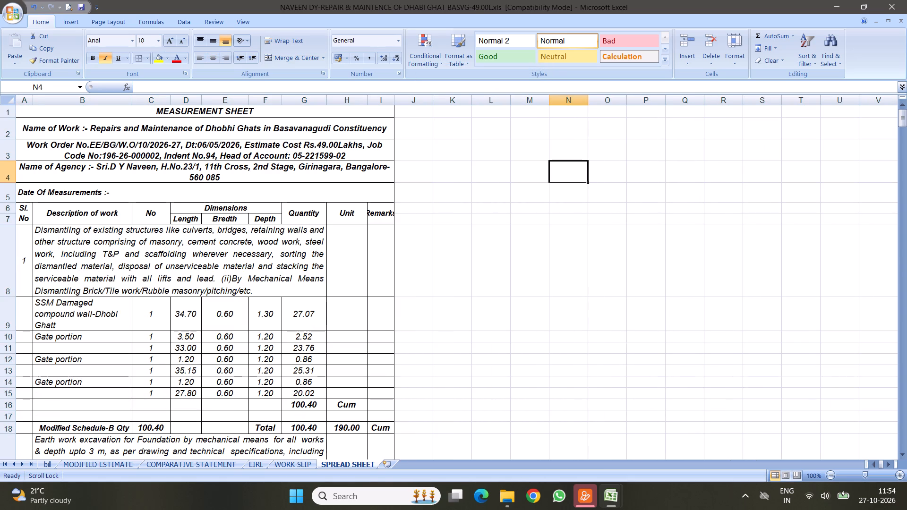
Widen the Remarks column I to about 8.56 and slightly narrow the Unit column H.
drag(395, 100, 404, 102)
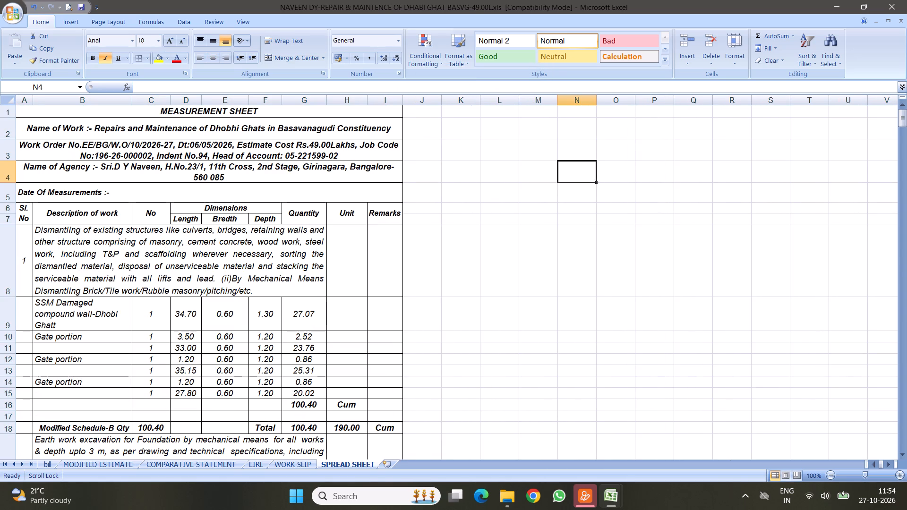
drag(366, 98, 360, 102)
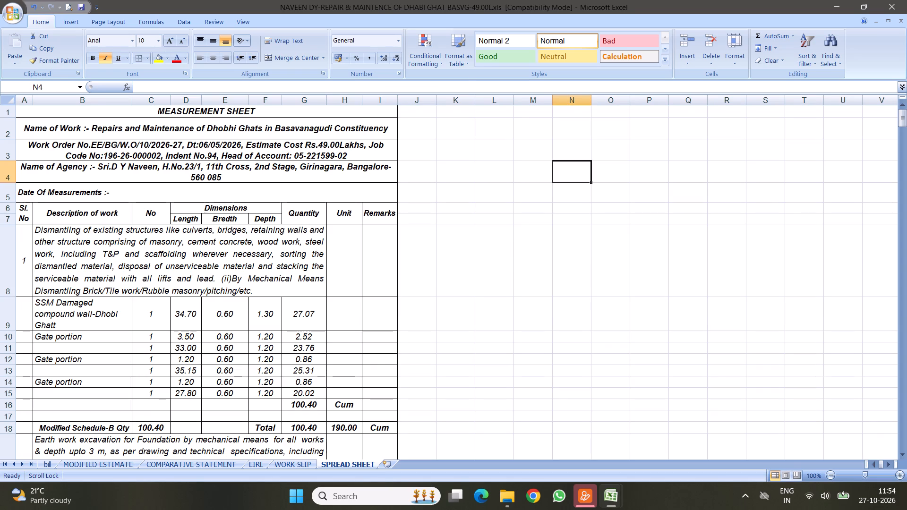
drag(398, 101, 402, 107)
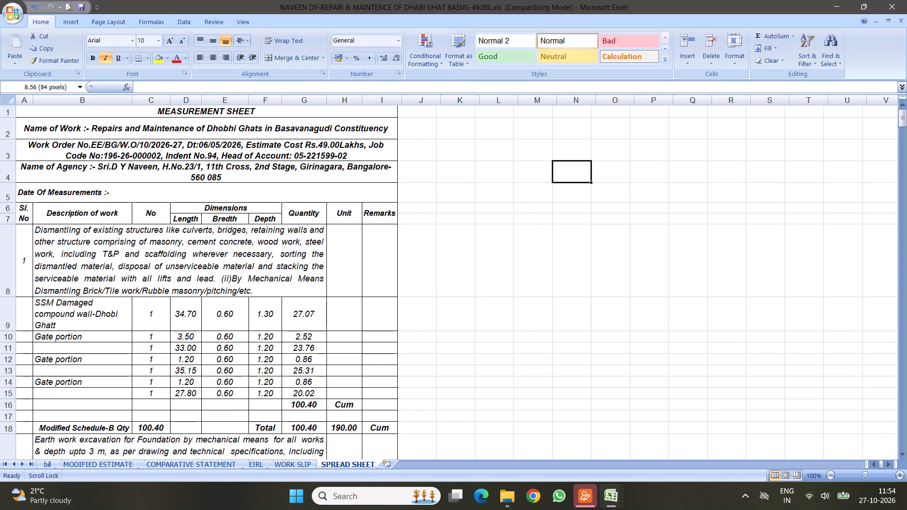
click(214, 263)
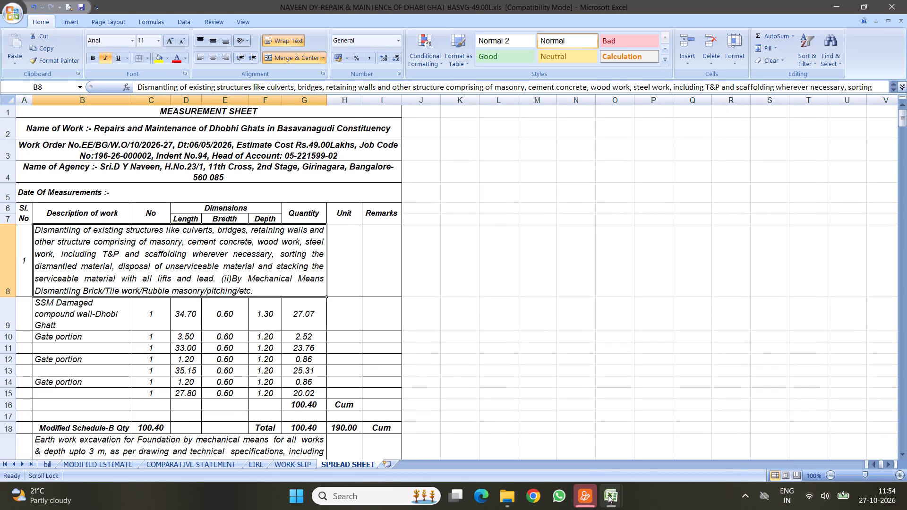
Copy the closing quantity and signature block, rows 29 to 45 of the Ragi Gudda SPREAD SHEET-1, and insert it above row 17 of the Dhobi Ghat sheet.
click(679, 422)
scroll(252, 253, down, 8)
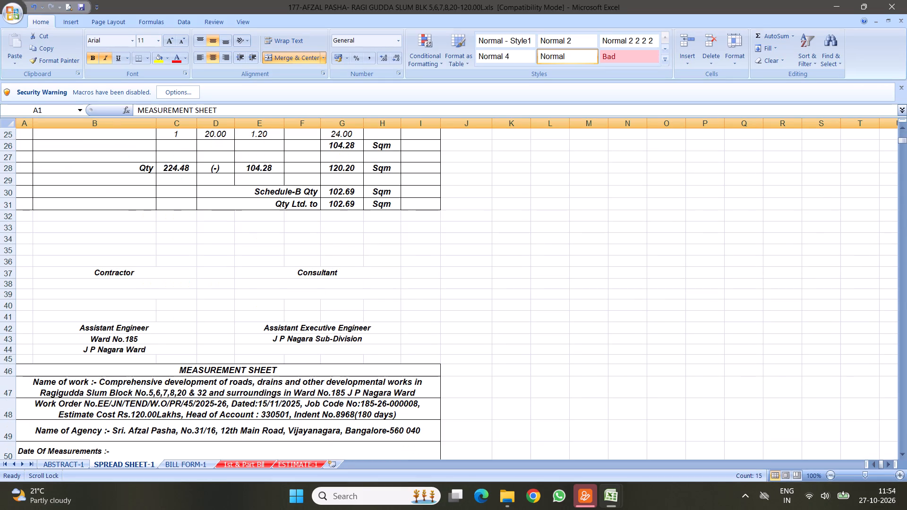
drag(8, 178, 47, 355)
right_click(120, 208)
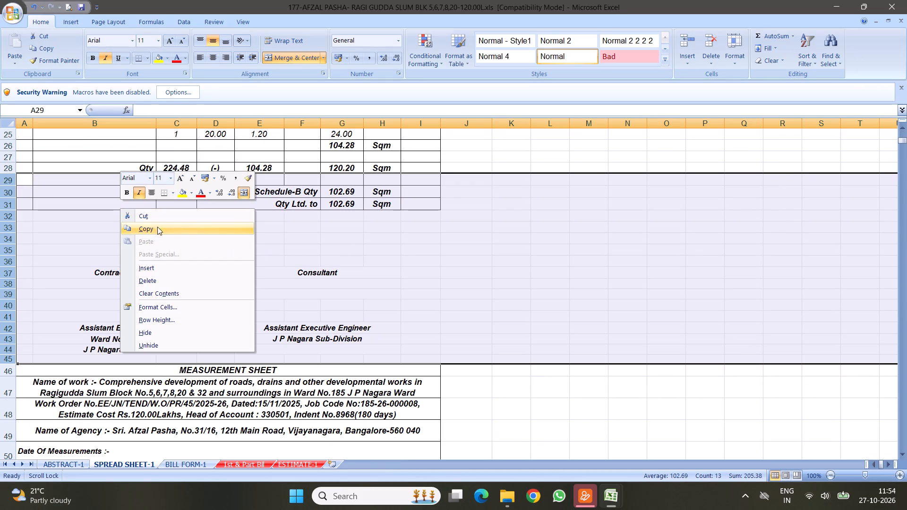
click(151, 229)
click(606, 507)
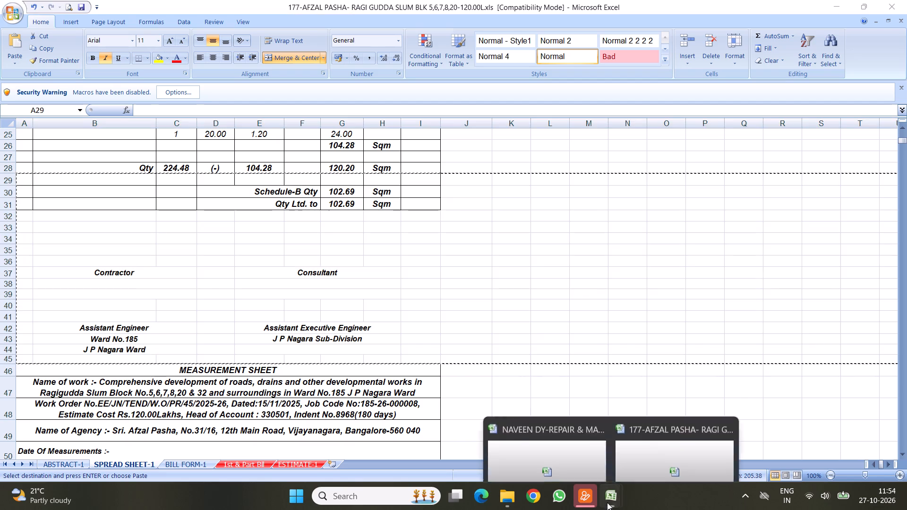
click(538, 424)
scroll(315, 273, down, 2)
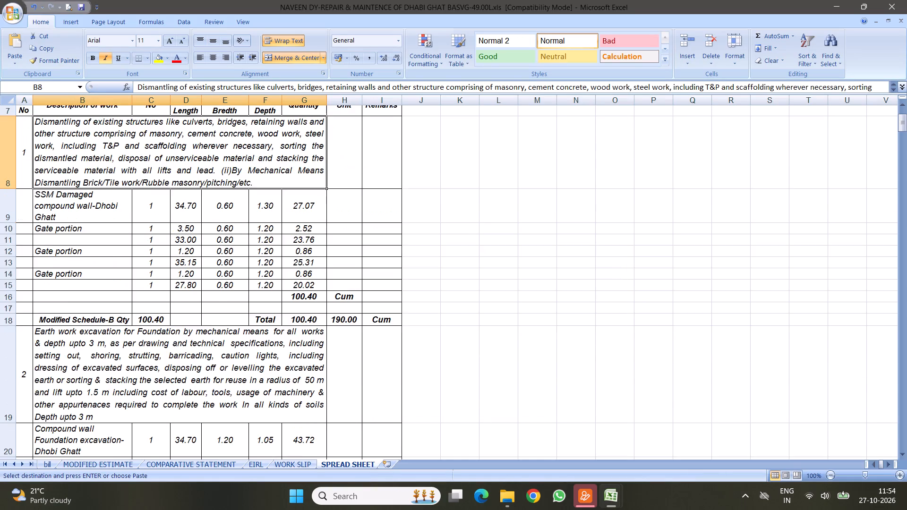
scroll(306, 257, down, 2)
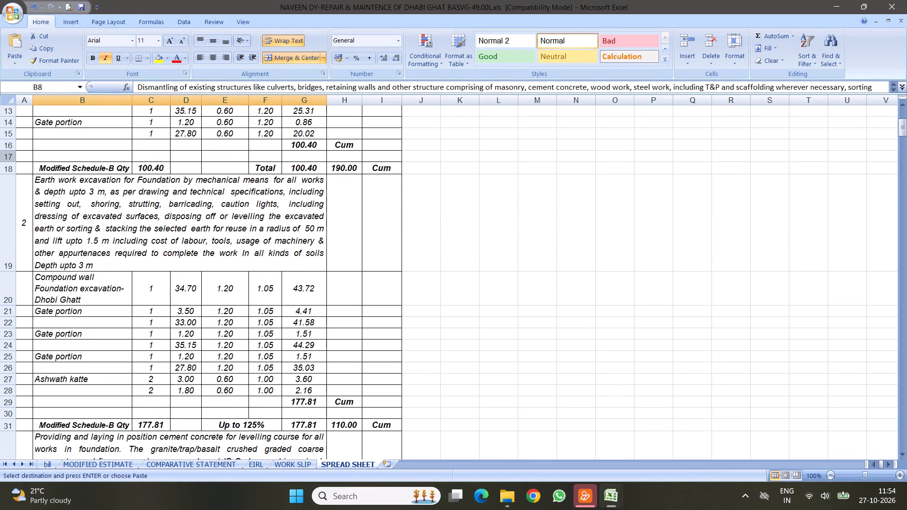
click(9, 158)
right_click(9, 158)
click(66, 217)
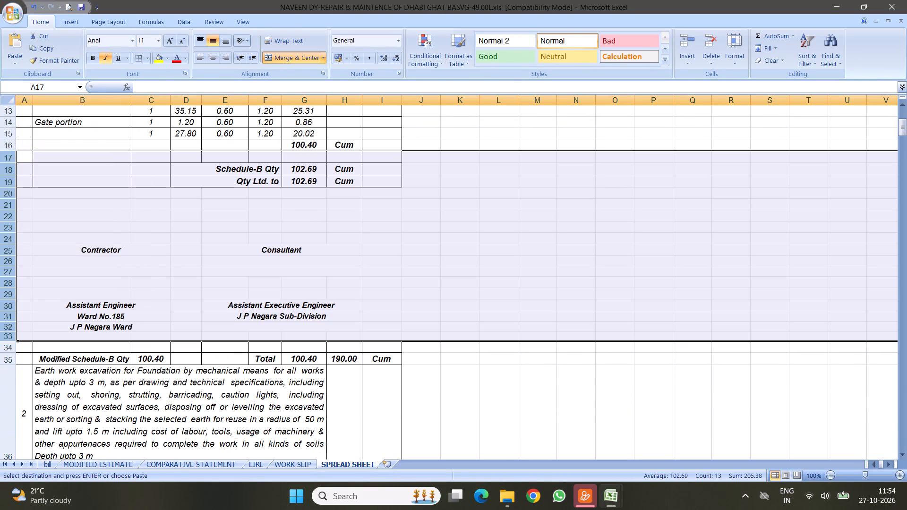
Set the inserted block's Schedule-B Qty to 100.4 and shorten the "Qty Ltd. to" label below it to "Qty".
click(309, 168)
text(100.4)
key(Return)
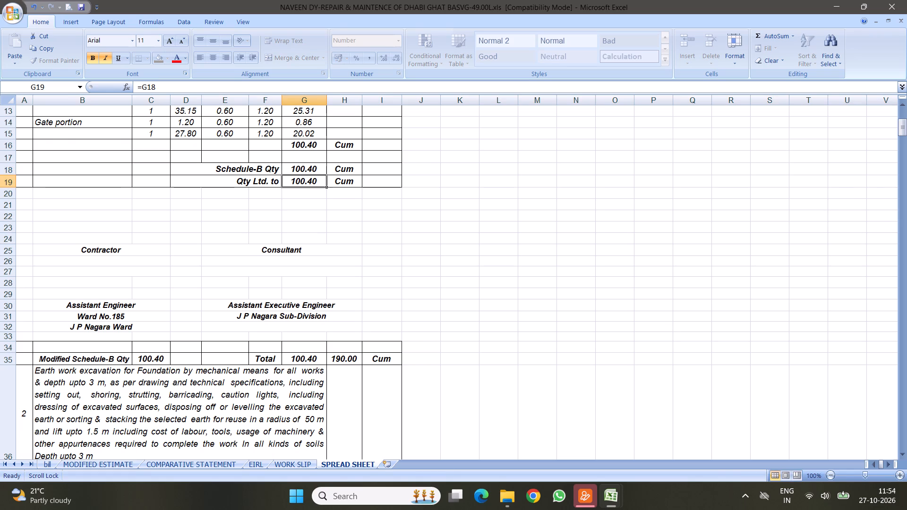
double_click(259, 182)
drag(251, 181, 299, 183)
key(Delete)
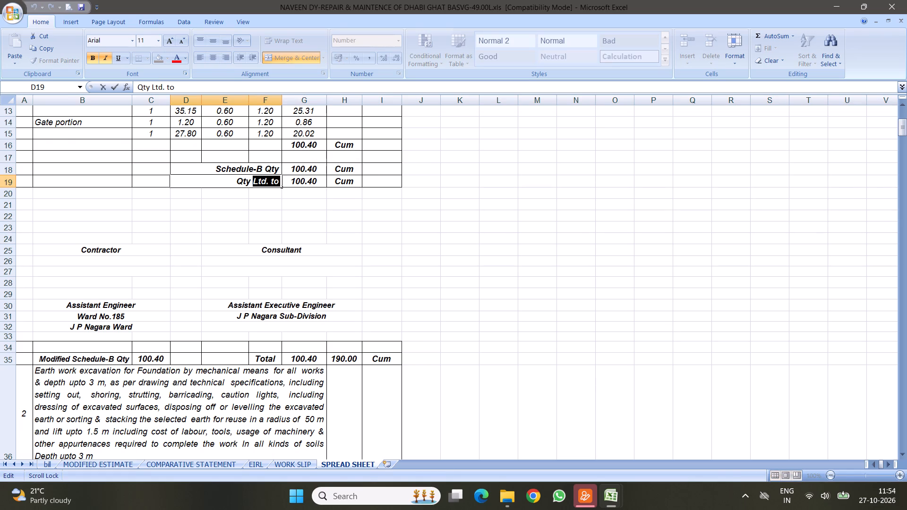
click(387, 230)
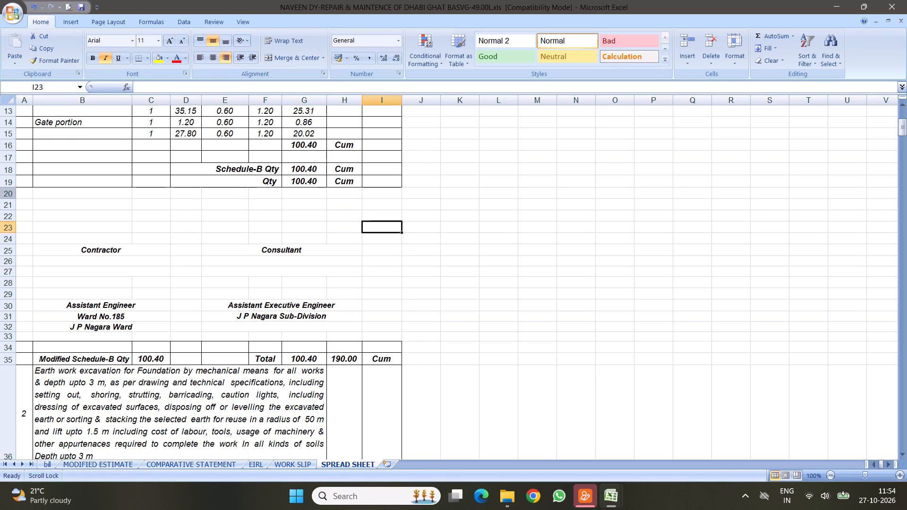
Delete rows 20 to 25, containing the Contractor and Consultant signature line, from the inserted block.
drag(9, 193, 17, 250)
right_click(100, 221)
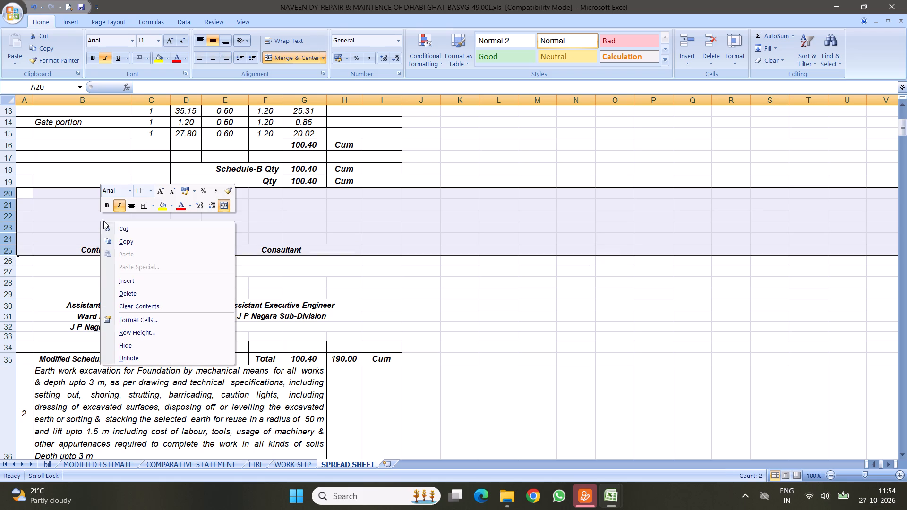
click(130, 292)
click(224, 212)
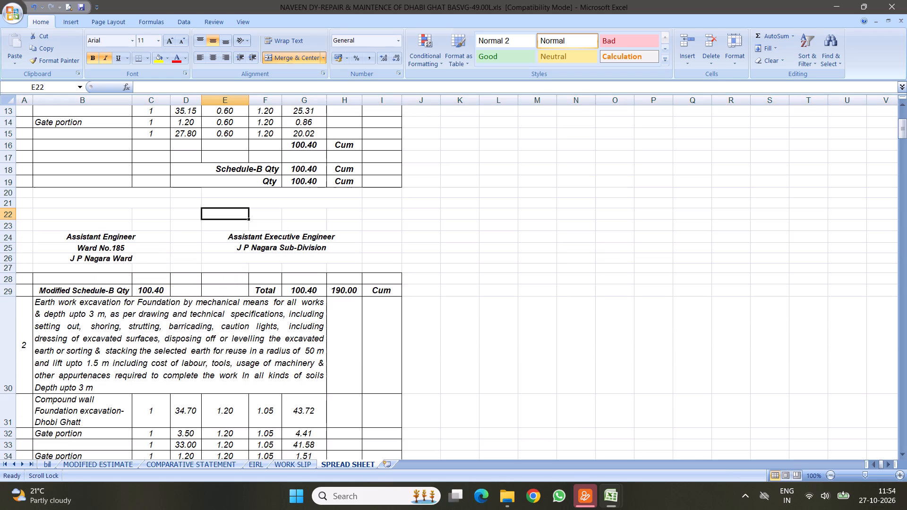
Delete the old blank row and Modified Schedule-B Qty row, rows 28 and 29, above item 2.
drag(6, 280, 7, 288)
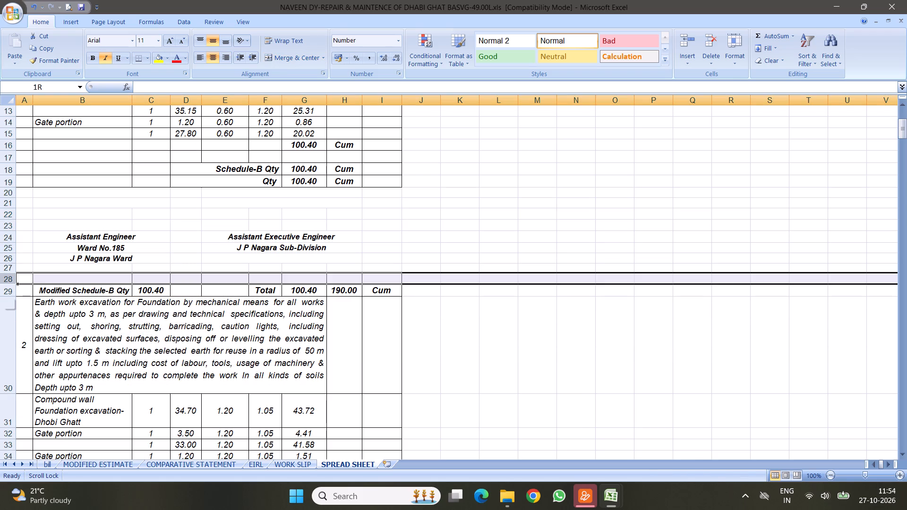
drag(7, 288, 7, 288)
right_click(56, 283)
click(87, 358)
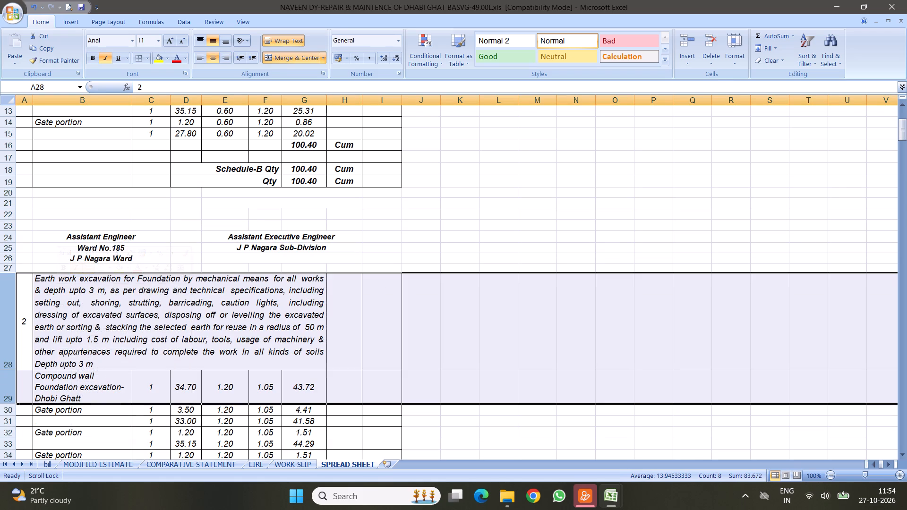
Change the Assistant Engineer's ward line to Ward No.196 and clear the J P Nagara Ward line beneath it.
click(95, 240)
click(137, 247)
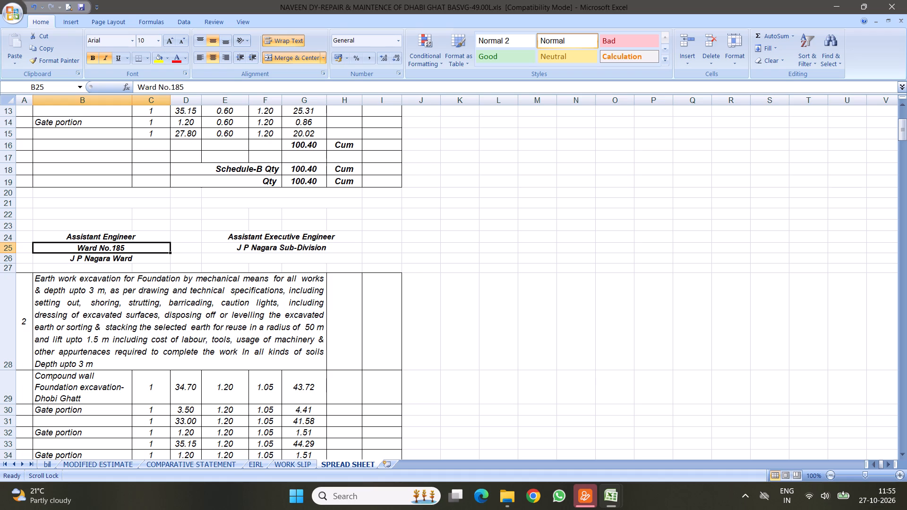
double_click(137, 247)
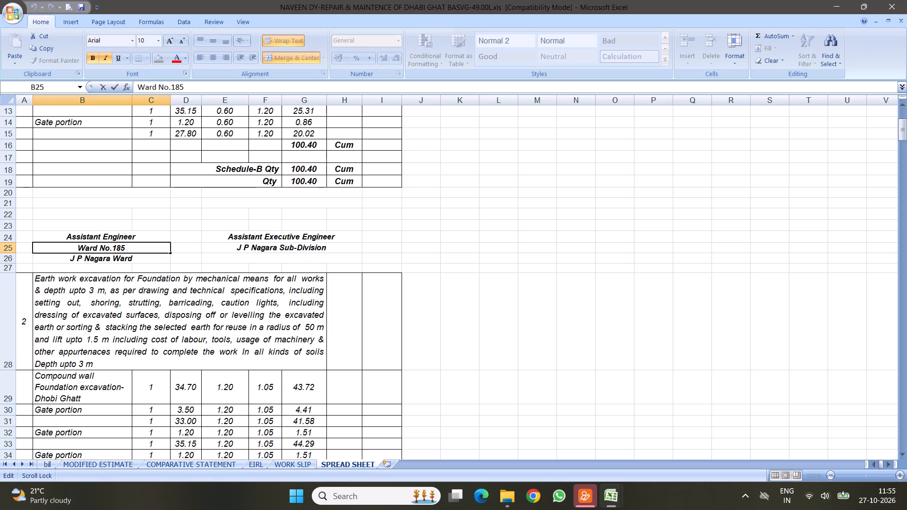
key(BackSpace)
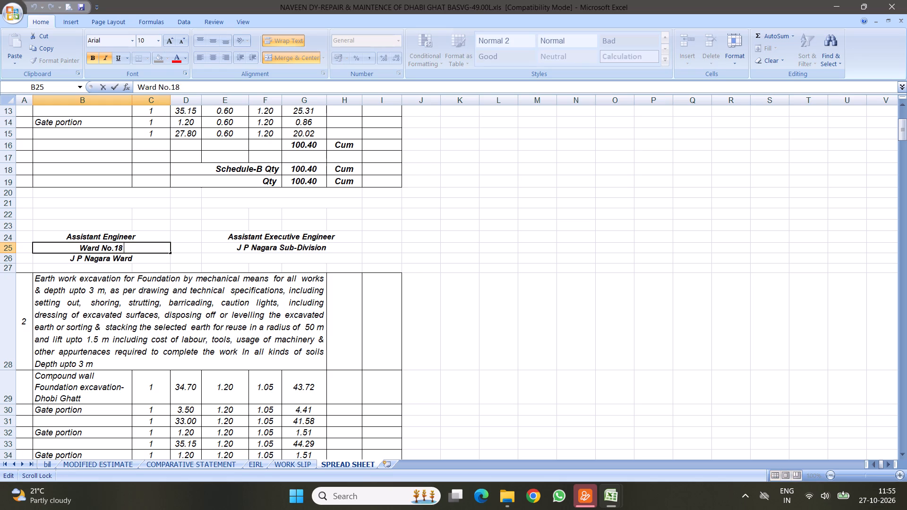
key(BackSpace)
text(96)
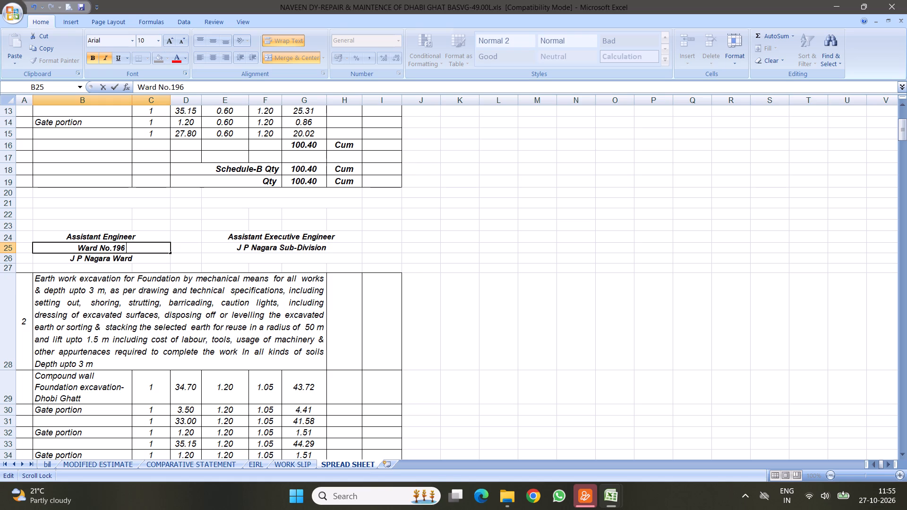
click(117, 258)
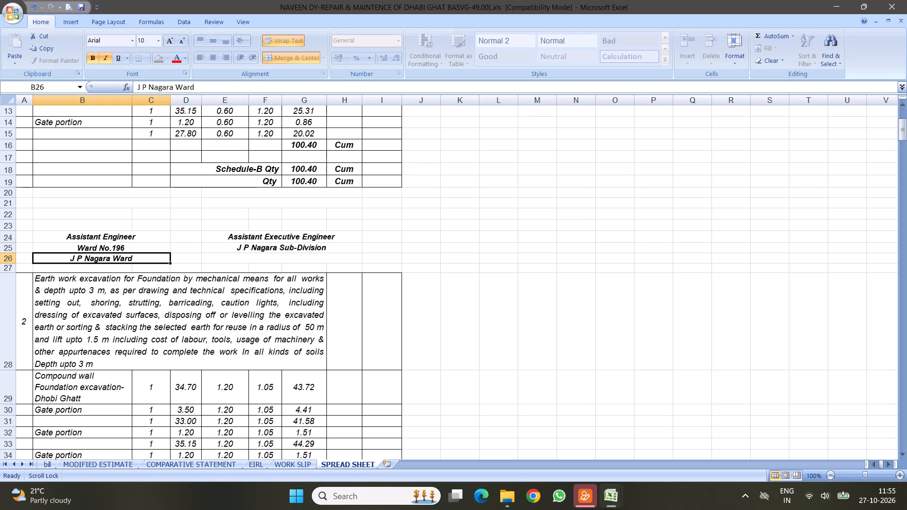
key(Delete)
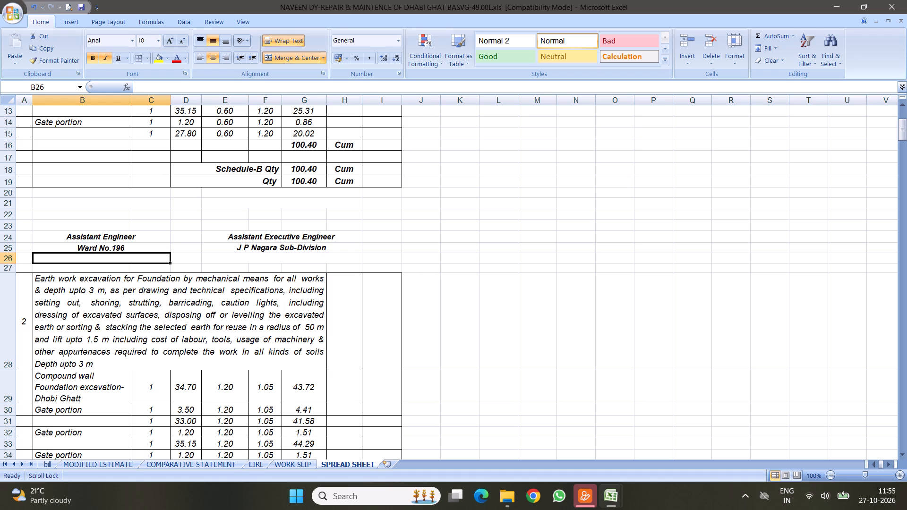
Change the Assistant Executive Engineer's office line to Doddaganapathi Sub-Division.
double_click(279, 248)
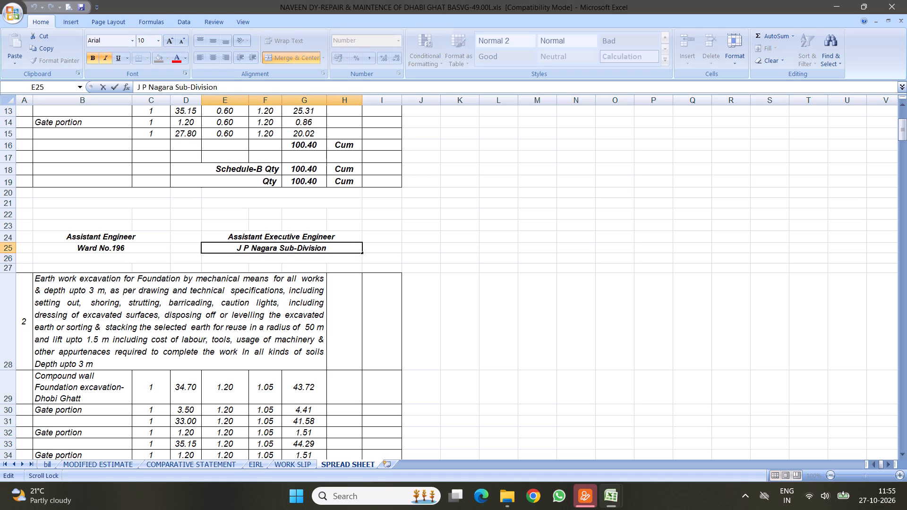
key(BackSpace)
key(BackSpace)
key(BackSpace)
key(BackSpace)
key(BackSpace)
key(BackSpace)
key(BackSpace)
key(BackSpace)
key(BackSpace)
key(BackSpace)
key(BackSpace)
key(BackSpace)
key(BackSpace)
key(BackSpace)
key(BackSpace)
key(BackSpace)
key(BackSpace)
key(BackSpace)
key(BackSpace)
key(BackSpace)
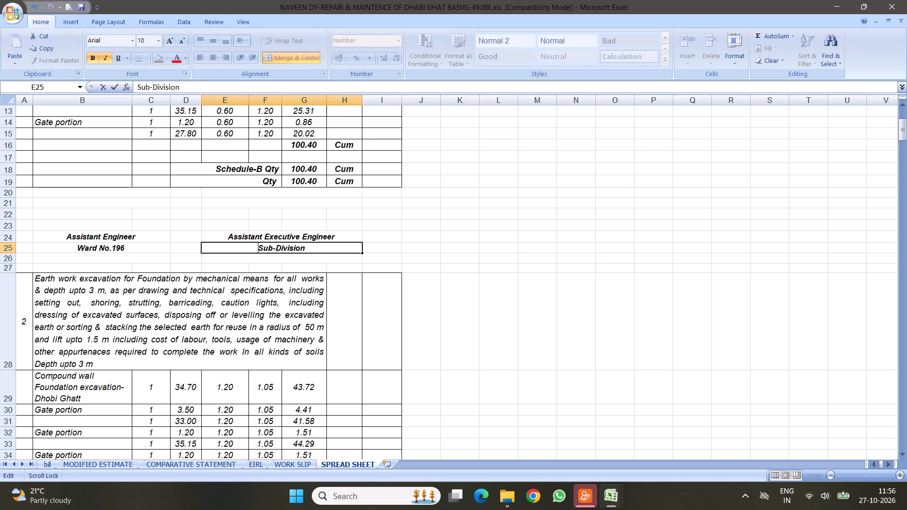
key(shift+d)
text(odda)
text(ga)
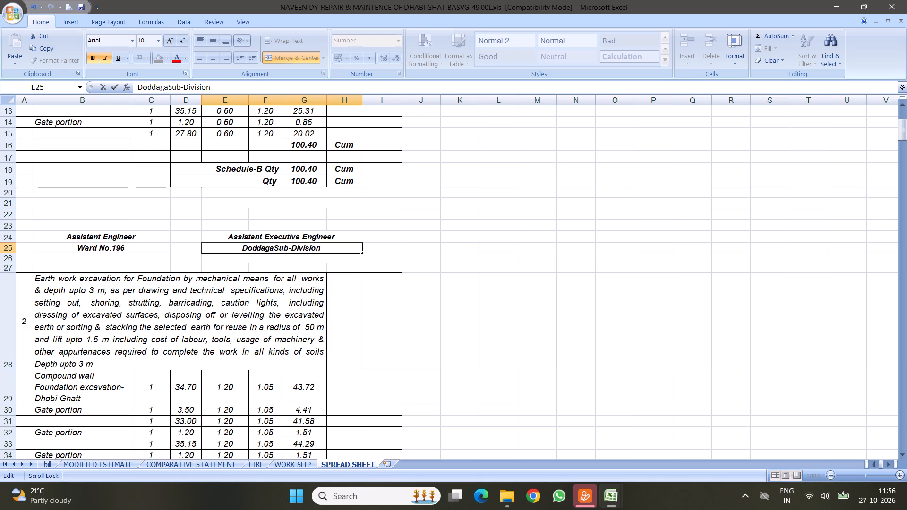
text(napa)
text(thi)
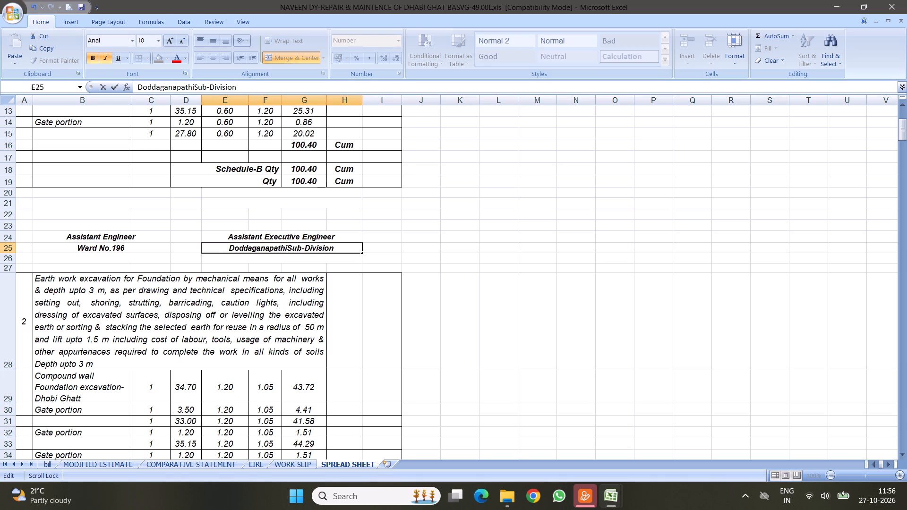
key(space)
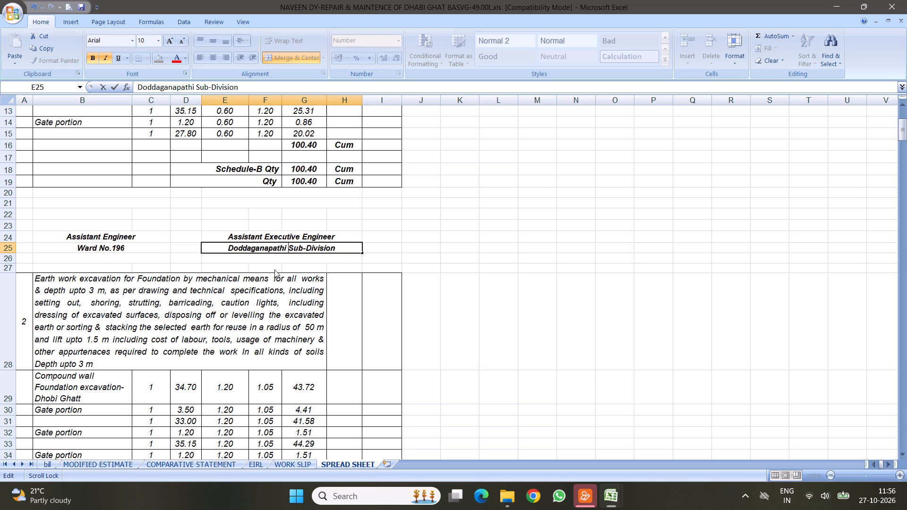
Add BWCC beneath the Assistant Executive Engineer's sub-division line, in cell E26.
click(273, 257)
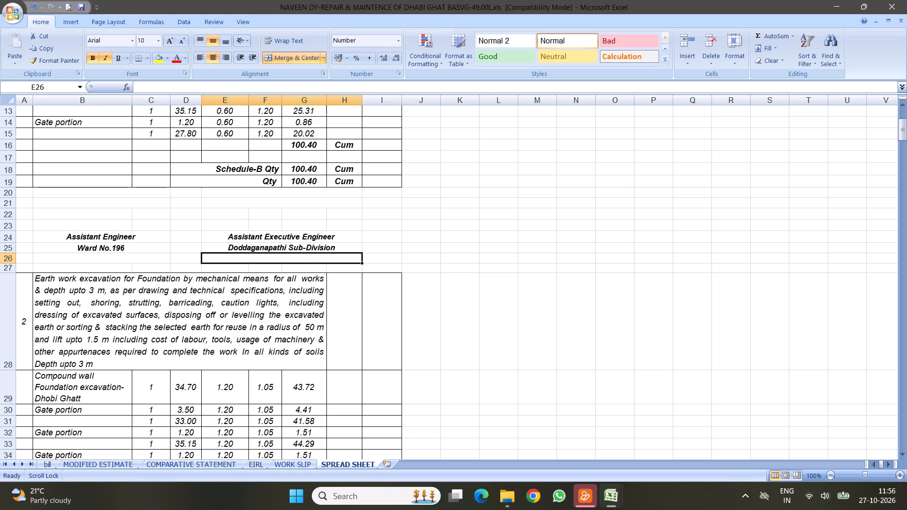
text(BWCC)
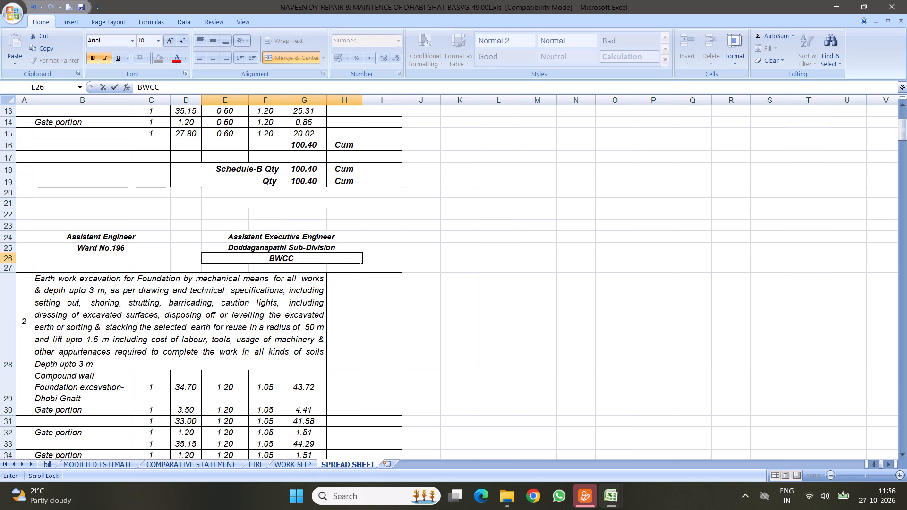
click(417, 241)
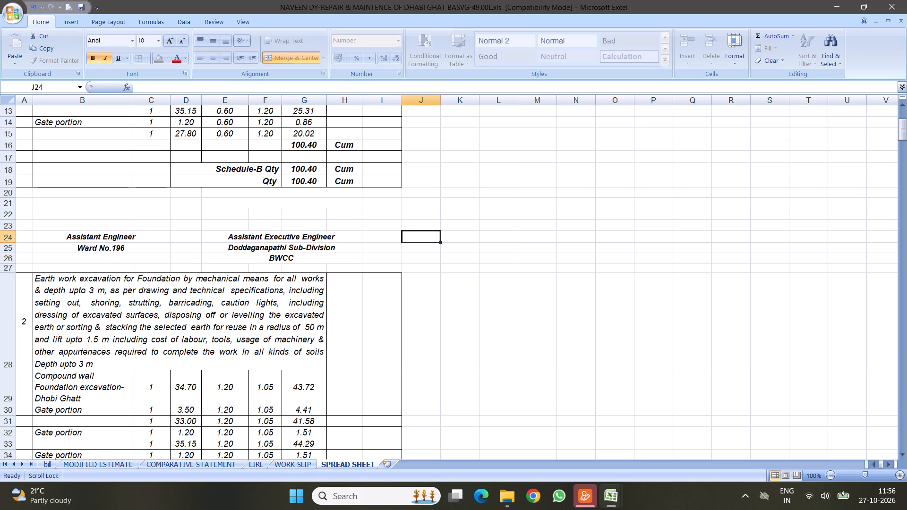
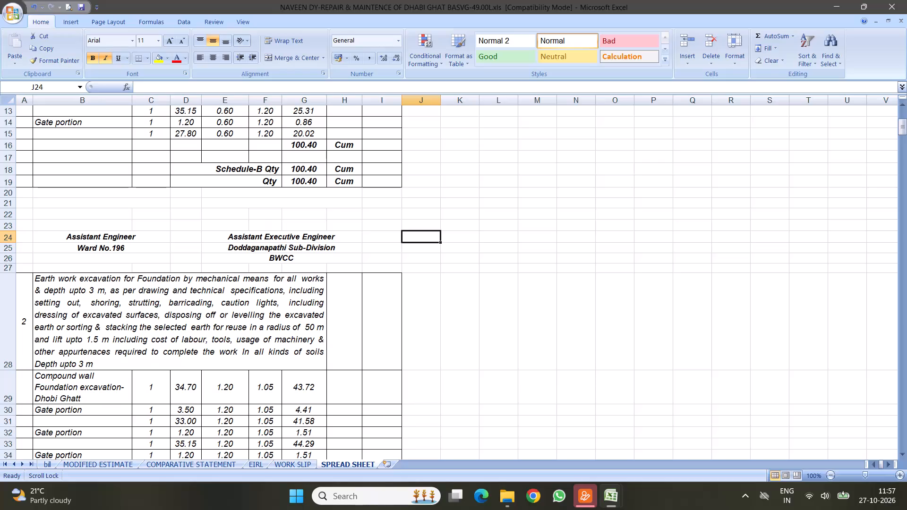
Reduce the height of the Name of Work row, row 2, to 19.80.
scroll(316, 243, up, 12)
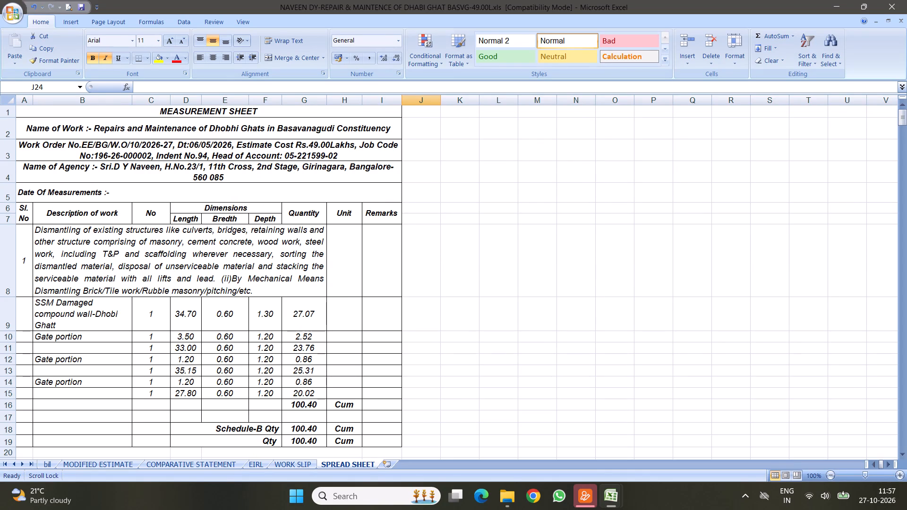
scroll(168, 211, up, 4)
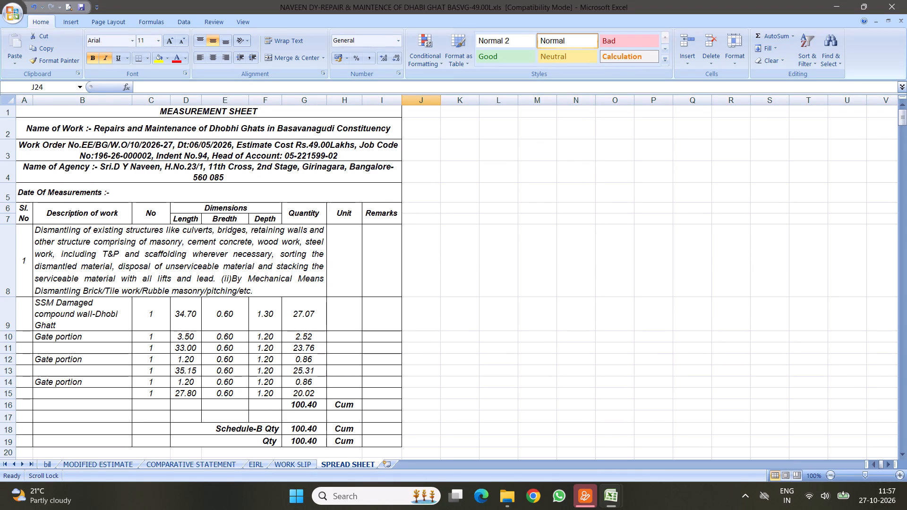
drag(7, 139, 16, 133)
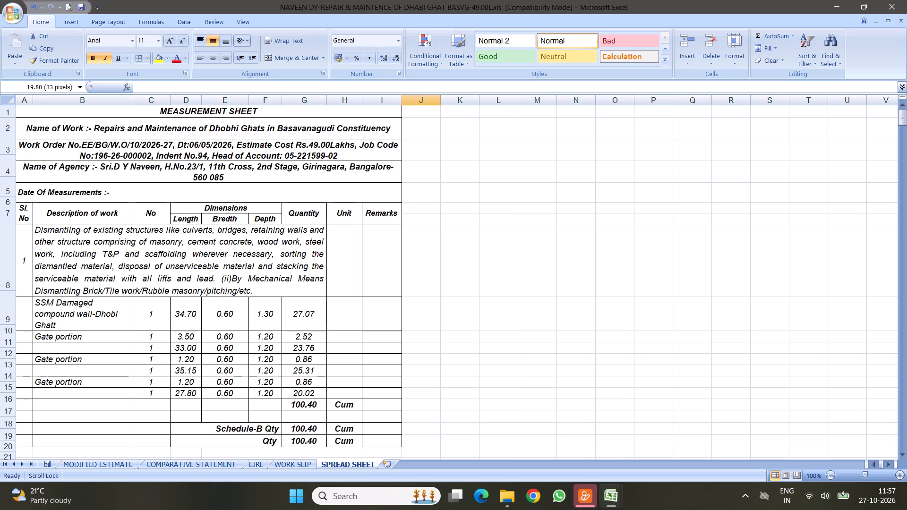
click(127, 146)
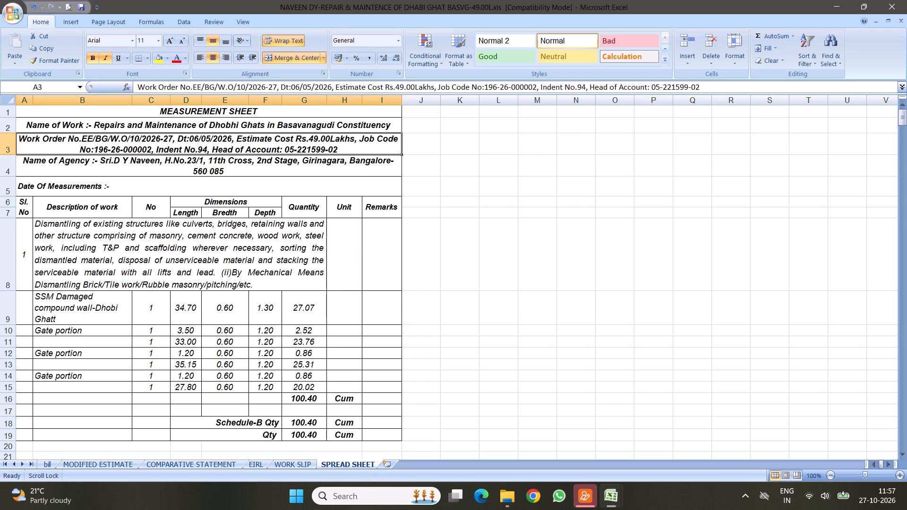
Copy the measurement sheet header, rows 1 to 7, and insert the copied rows above item 2 at row 28.
drag(7, 111, 7, 210)
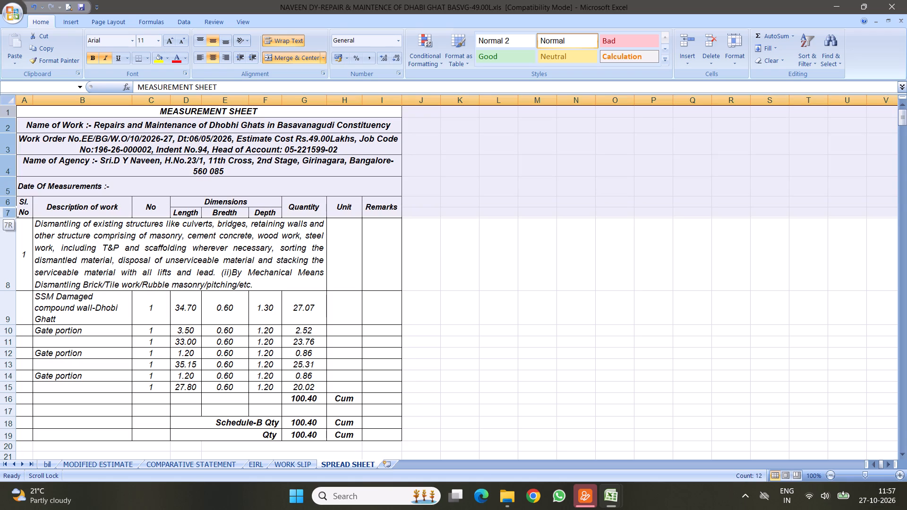
drag(7, 210, 7, 210)
right_click(78, 167)
click(100, 190)
scroll(140, 230, down, 6)
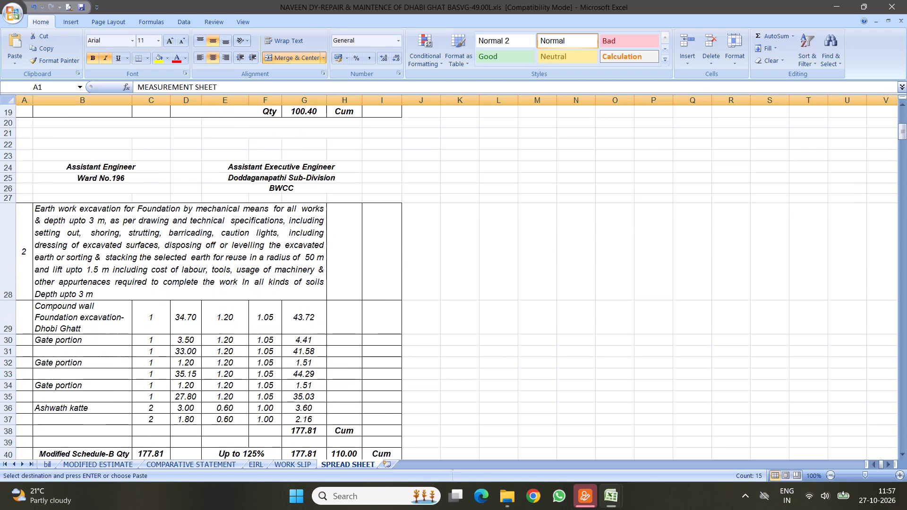
scroll(160, 223, down, 2)
click(0, 173)
right_click(0, 173)
click(56, 231)
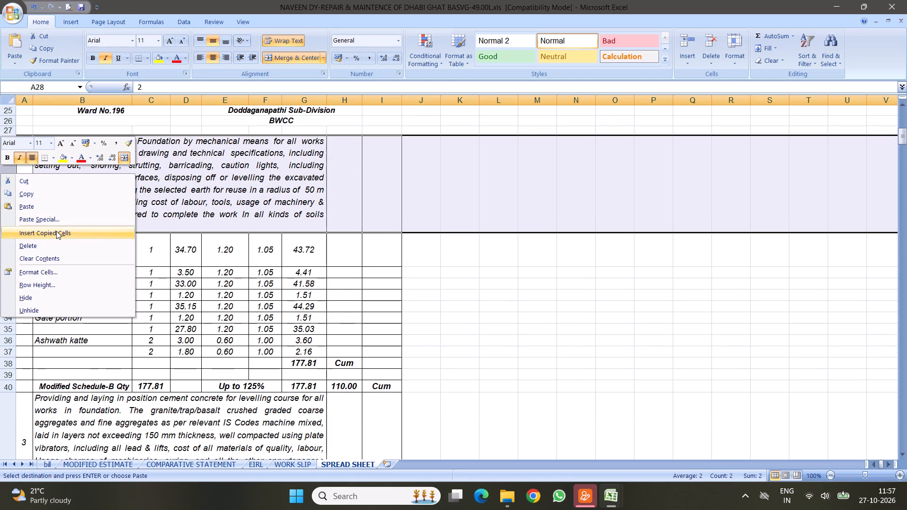
Copy the seven-row measurement sheet header again and insert it above item 3, at row 48.
right_click(136, 195)
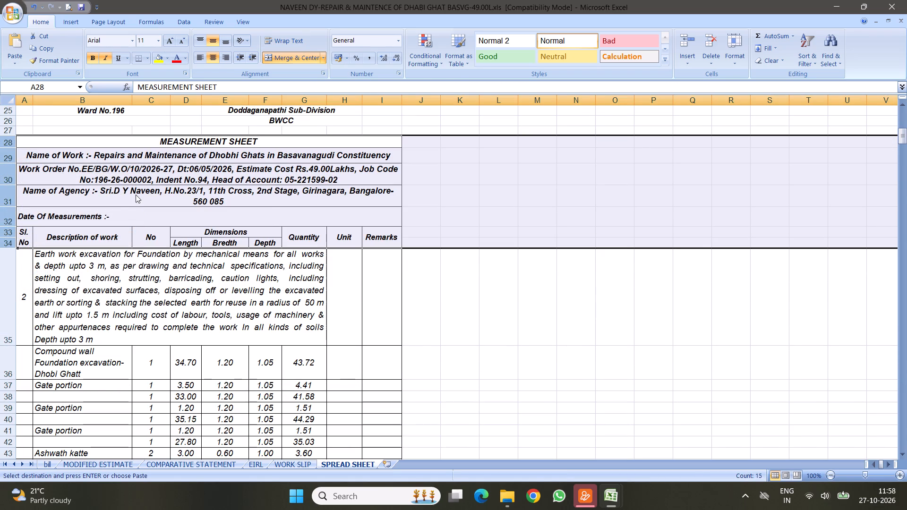
click(161, 214)
scroll(223, 241, down, 8)
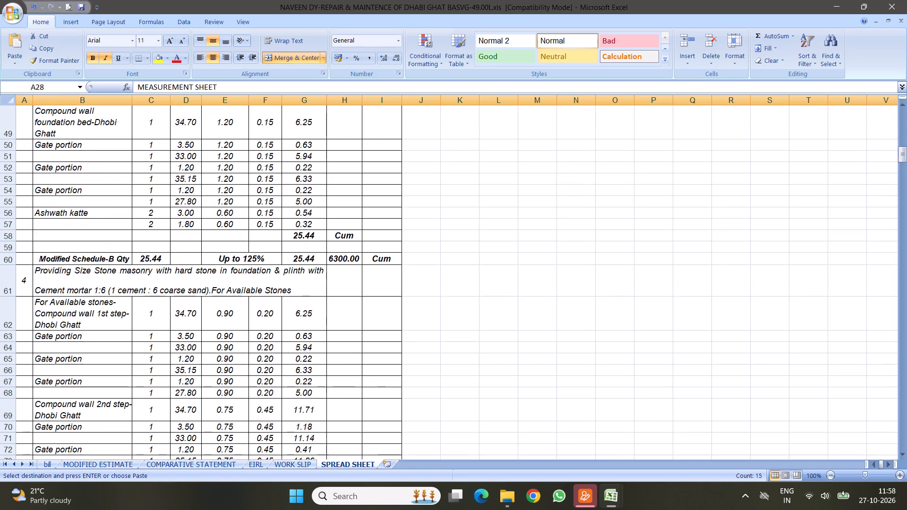
scroll(137, 198, up, 2)
click(3, 195)
right_click(3, 195)
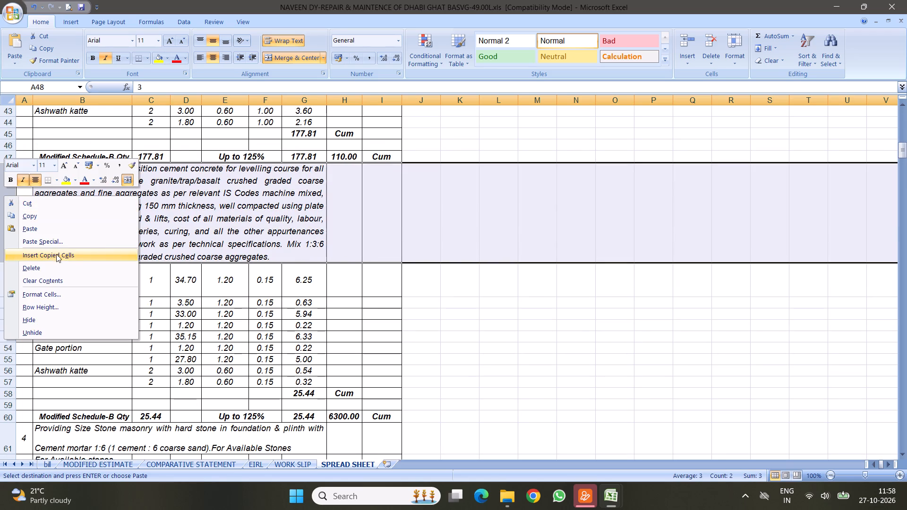
click(56, 254)
Copy the header block above item 3 and insert it above item 4, at row 68.
right_click(131, 195)
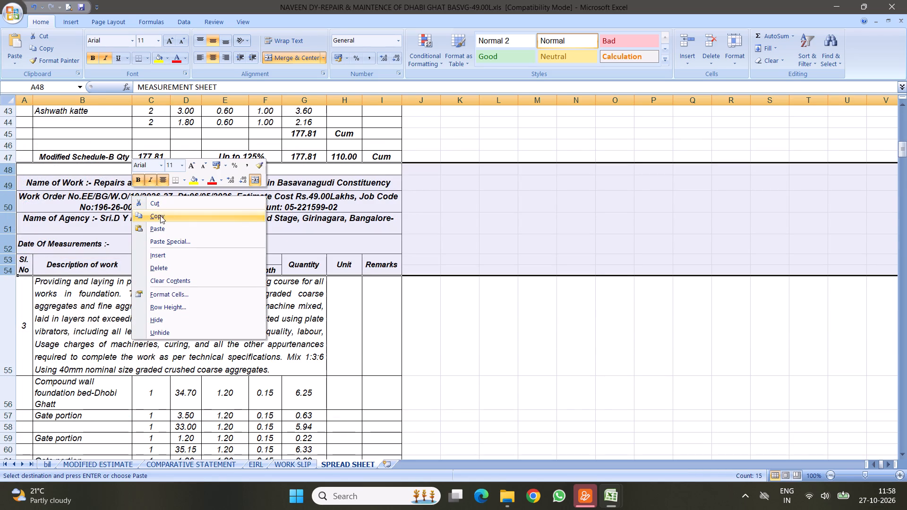
click(160, 215)
scroll(194, 255, down, 7)
right_click(7, 173)
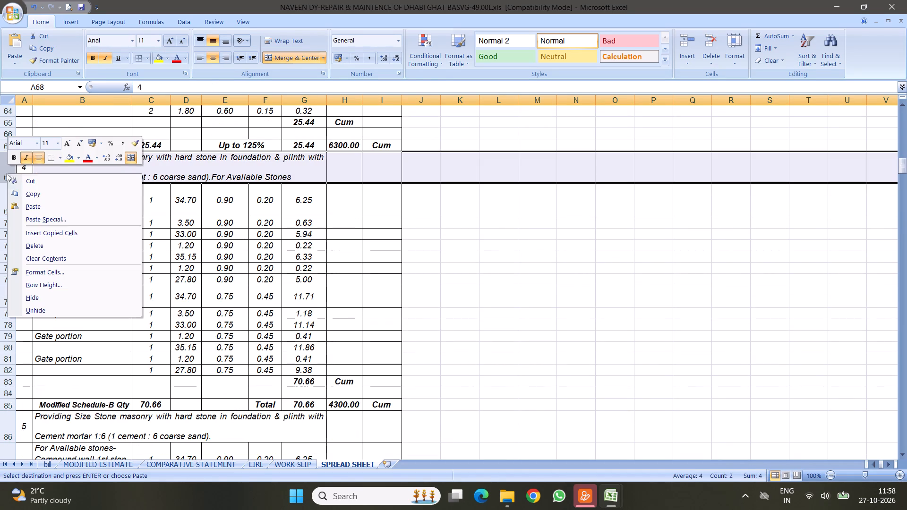
click(68, 232)
Copy the header block above item 4 and insert it above item 5, at row 93.
right_click(159, 207)
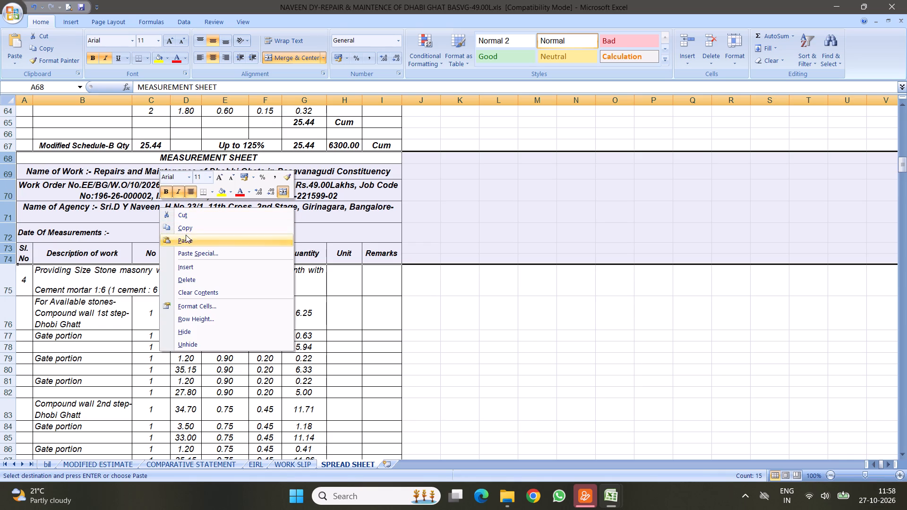
click(183, 226)
scroll(215, 255, down, 5)
right_click(0, 293)
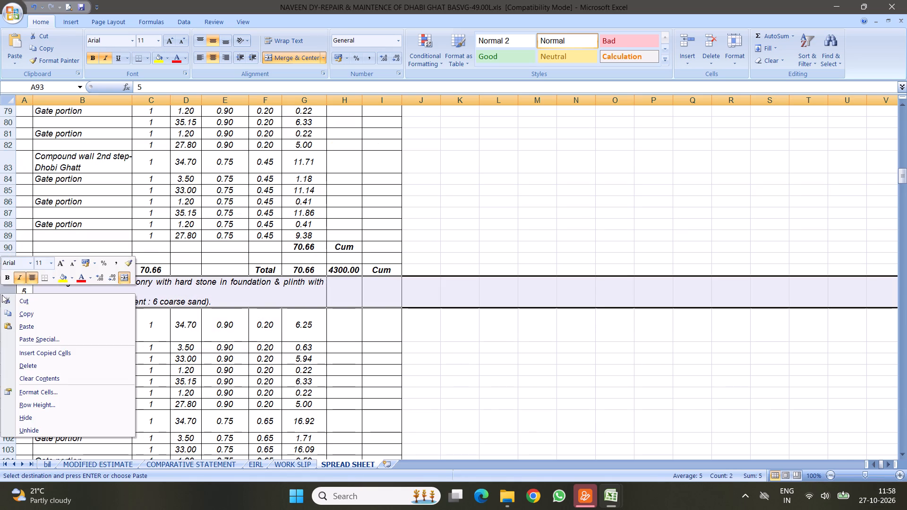
click(54, 352)
Copy the header block above item 5 and insert it above item 6, at row 132.
right_click(148, 332)
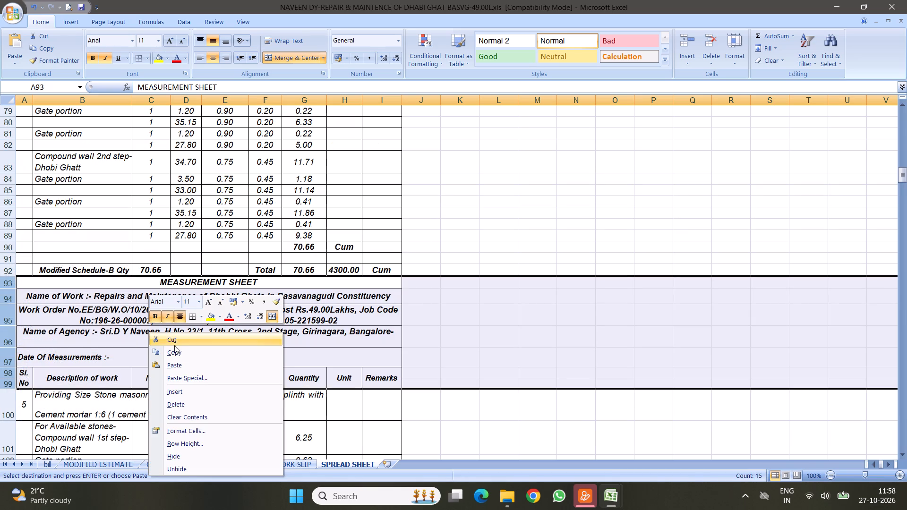
click(174, 354)
scroll(194, 305, down, 4)
scroll(205, 237, down, 10)
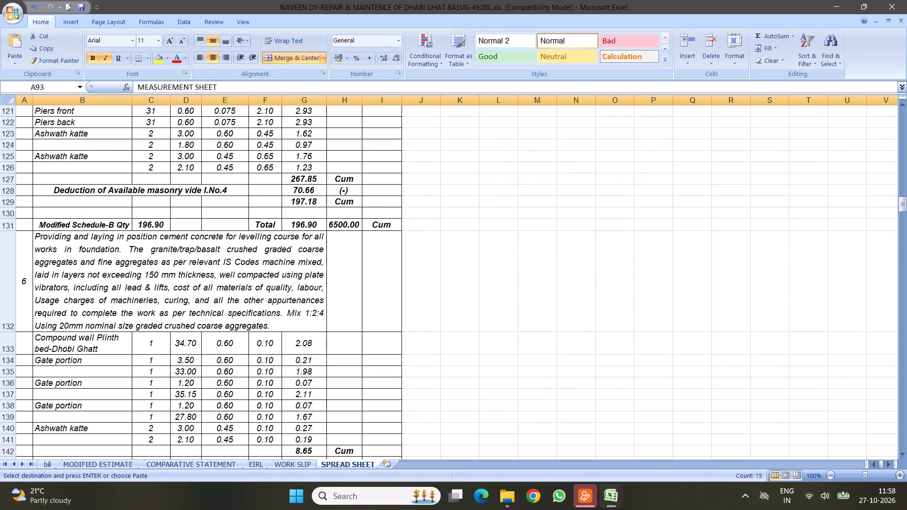
scroll(214, 197, down, 2)
click(0, 194)
right_click(0, 194)
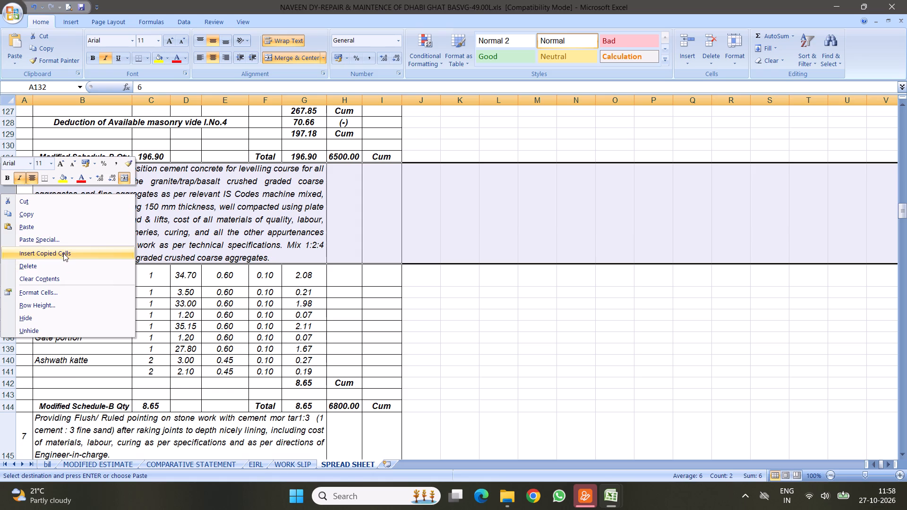
click(63, 251)
Copy the header block above item 6 and insert it above item 7, at row 152.
right_click(158, 213)
click(186, 235)
scroll(189, 241, down, 4)
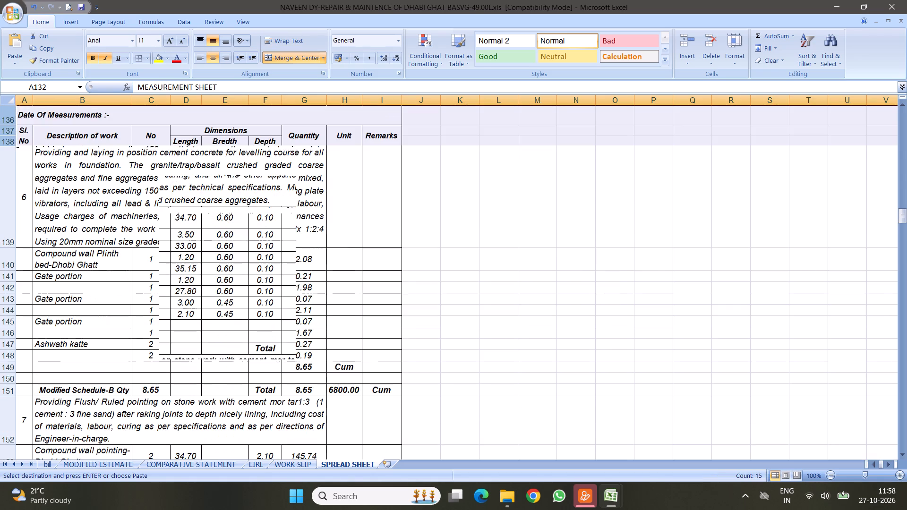
scroll(185, 243, down, 3)
right_click(3, 172)
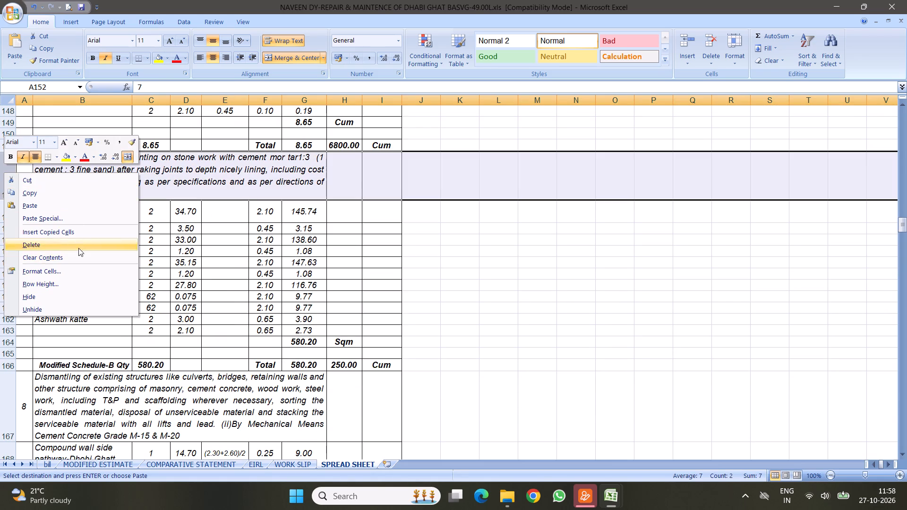
click(72, 233)
Copy the header block above item 7 and insert it above item 8, at row 174.
right_click(154, 195)
click(181, 217)
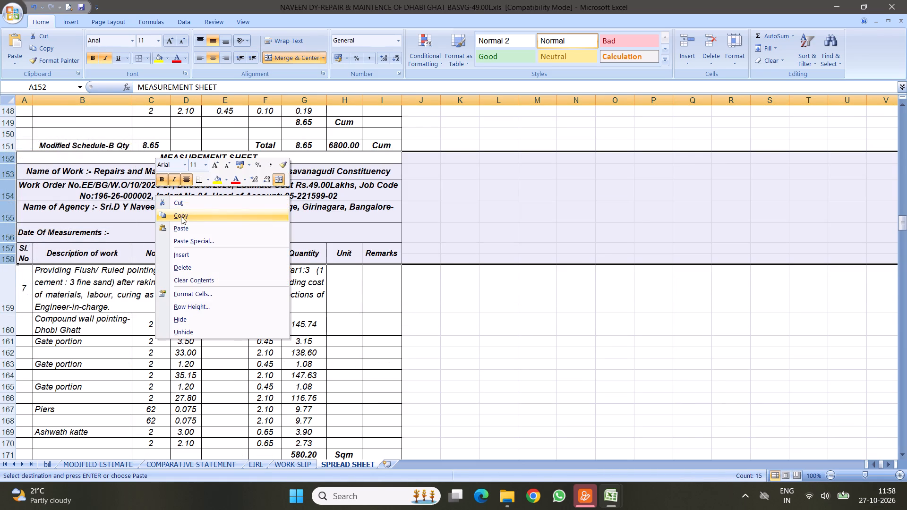
scroll(197, 226, down, 7)
right_click(10, 223)
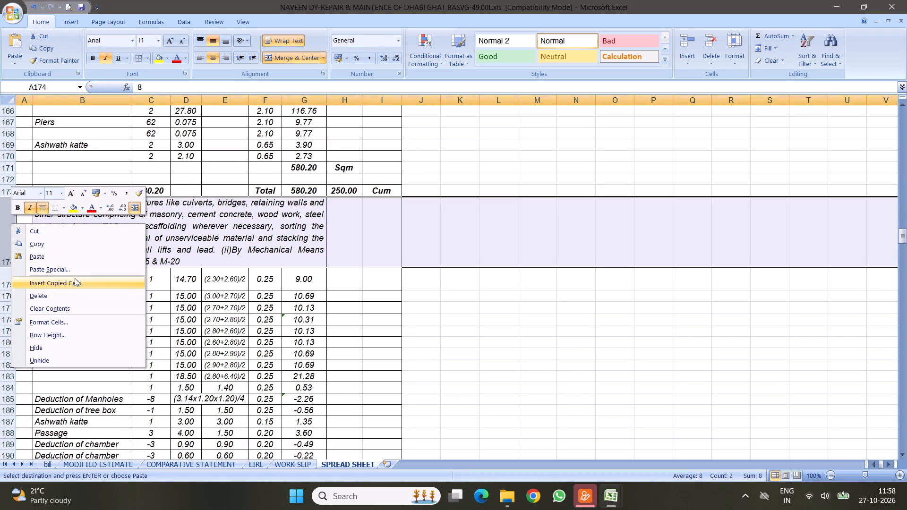
click(72, 285)
Copy the header block above item 8 and insert it above item 9, at row 204.
right_click(154, 231)
click(183, 253)
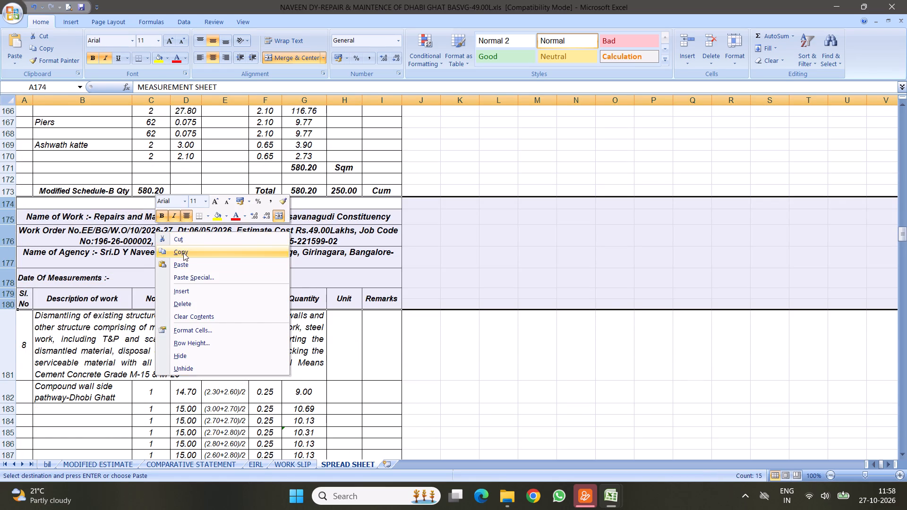
scroll(219, 259, down, 9)
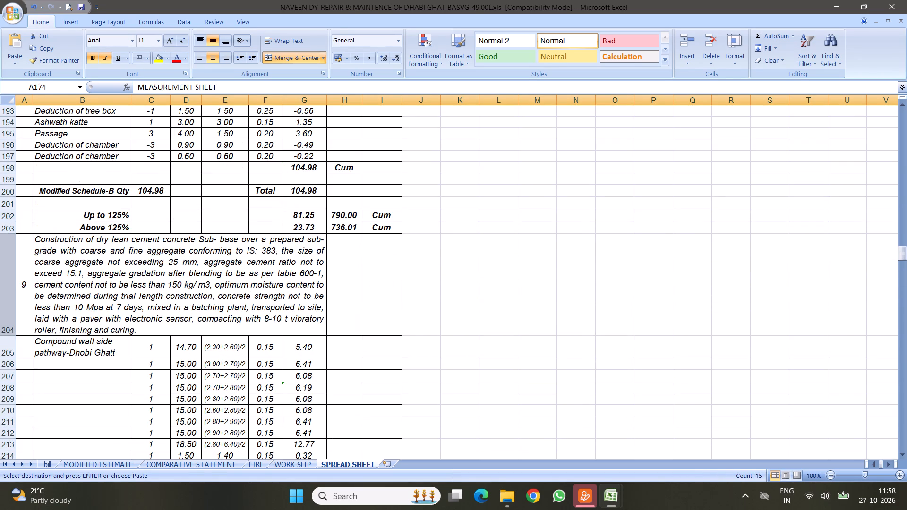
click(7, 264)
right_click(7, 264)
click(68, 325)
Copy the header block above item 9 and insert it above item 10, at row 233.
right_click(146, 290)
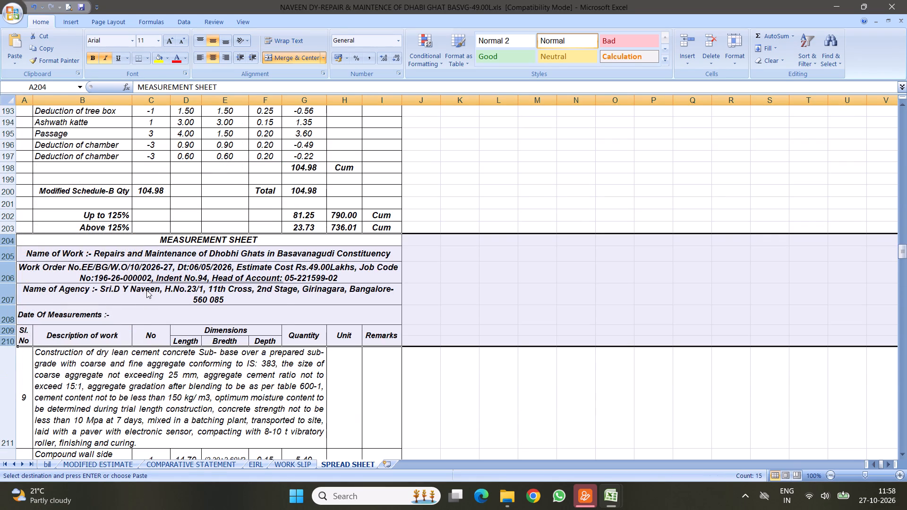
click(172, 311)
scroll(180, 308, down, 11)
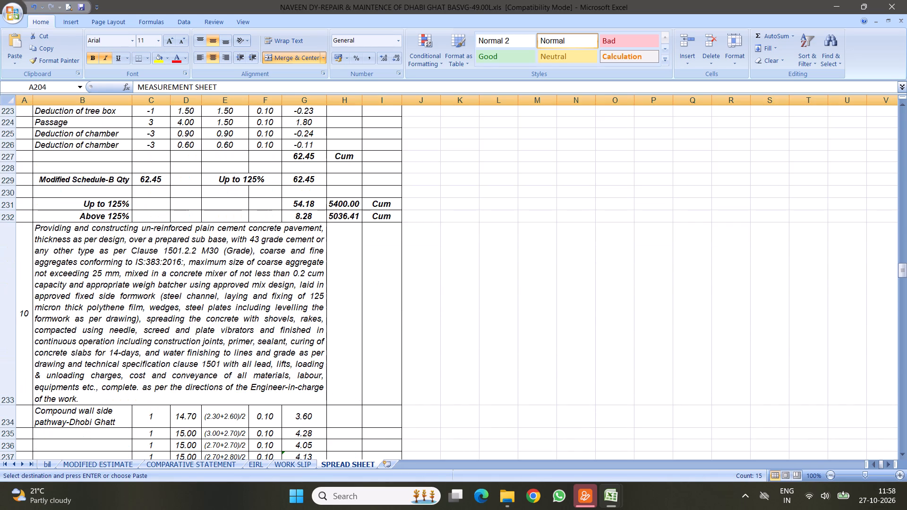
click(8, 258)
right_click(8, 258)
click(63, 317)
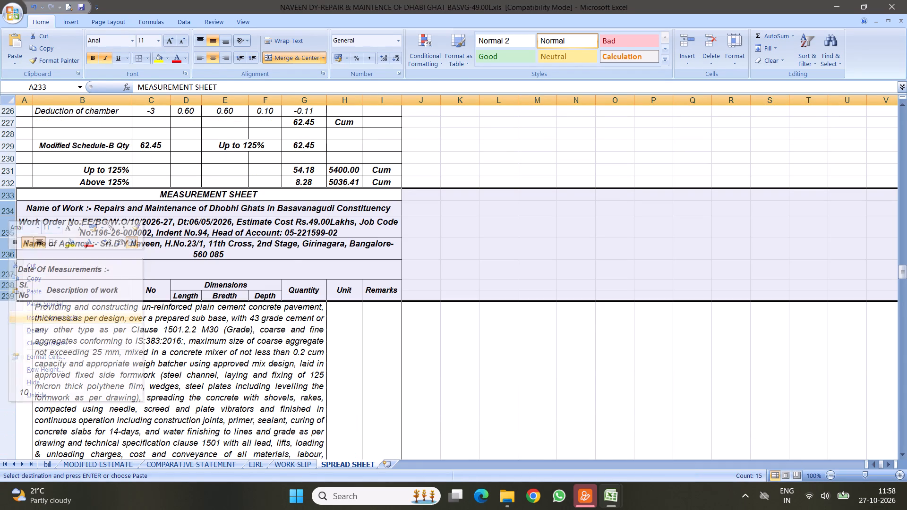
Copy the header block above item 10 and insert it above item 11, at row 259.
right_click(157, 246)
click(187, 267)
scroll(237, 267, down, 5)
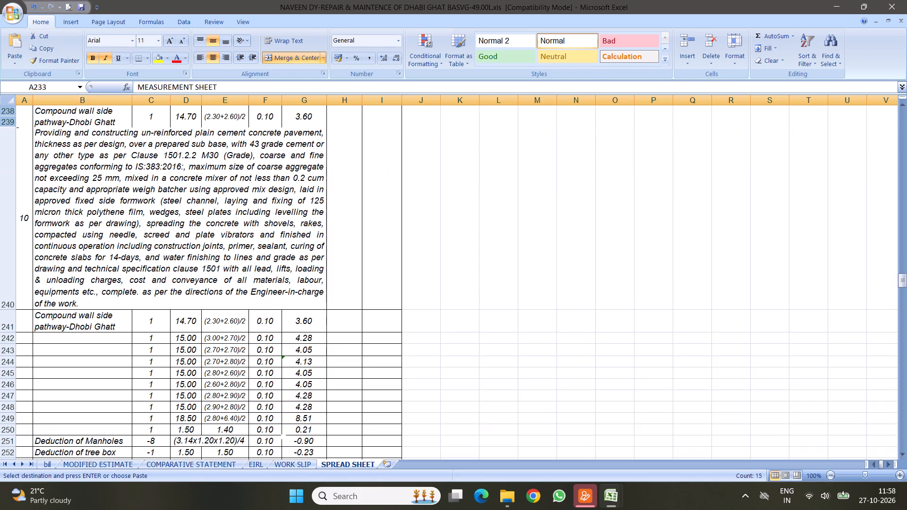
scroll(255, 248, down, 3)
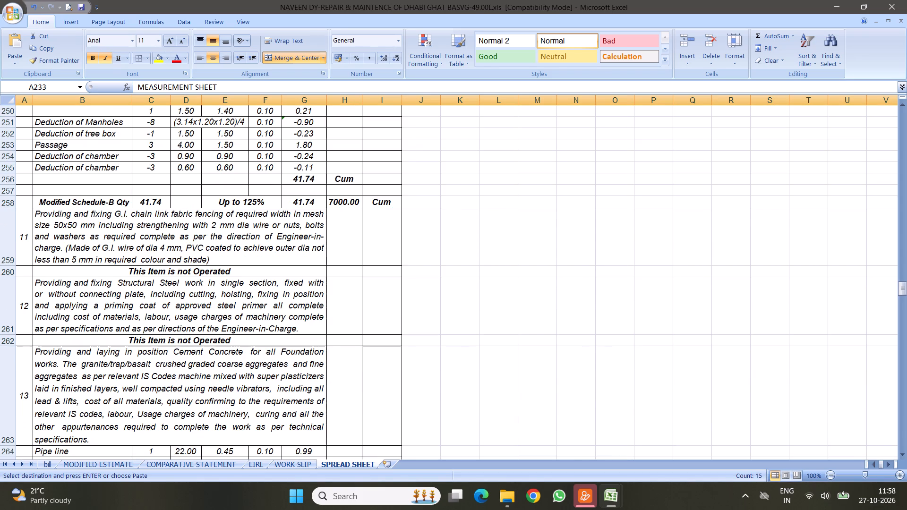
click(0, 239)
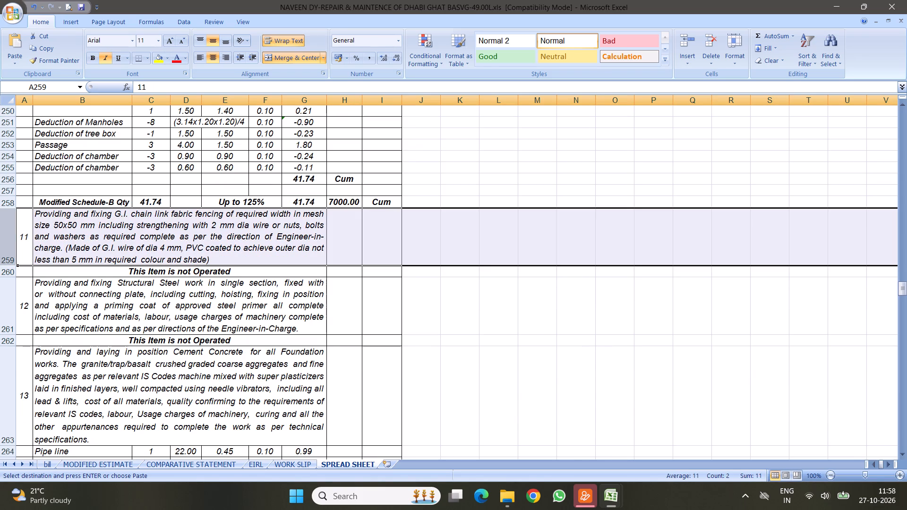
right_click(0, 239)
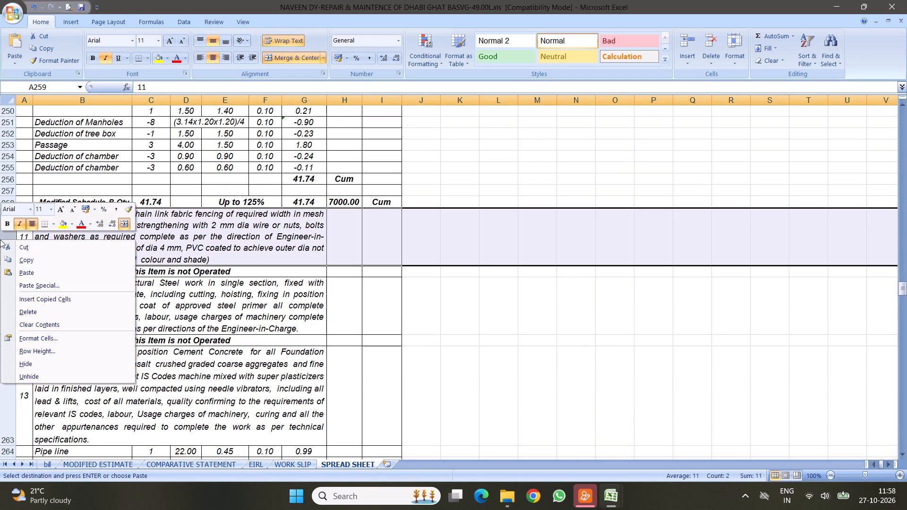
click(58, 296)
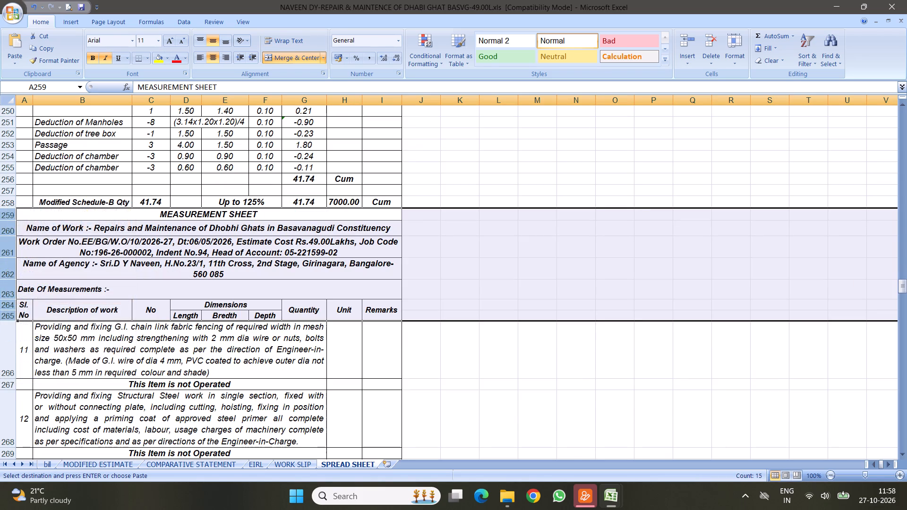
Copy the header block above item 11 and insert it at row 287, between the BOREWELL heading and its item 1.
right_click(170, 234)
click(196, 253)
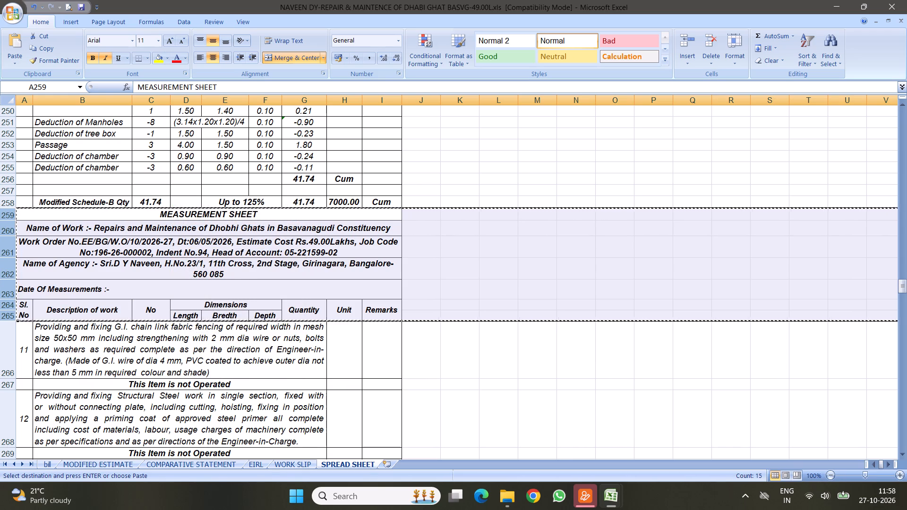
scroll(247, 270, down, 4)
scroll(208, 264, down, 3)
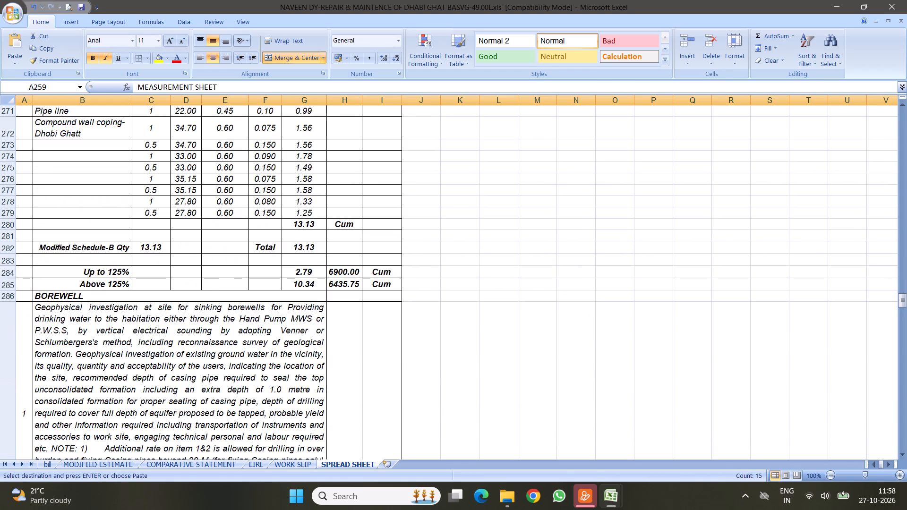
scroll(182, 278, down, 2)
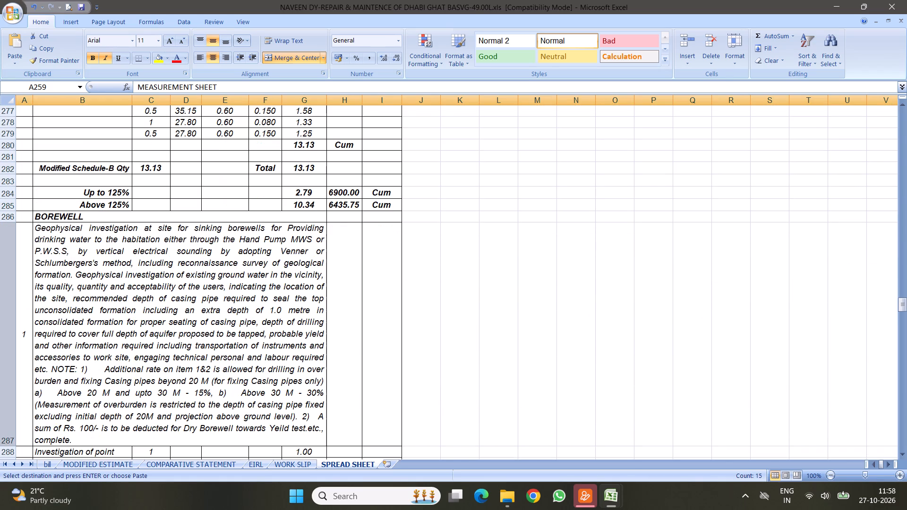
click(0, 239)
right_click(0, 239)
click(48, 302)
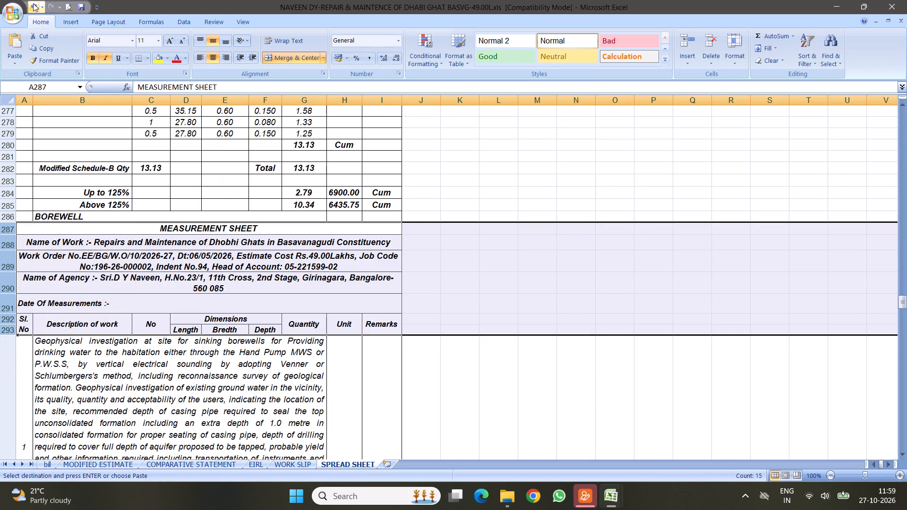
Undo the header insertion below the BOREWELL heading and insert the copied header block above that heading, at row 286.
click(31, 5)
click(11, 216)
right_click(11, 216)
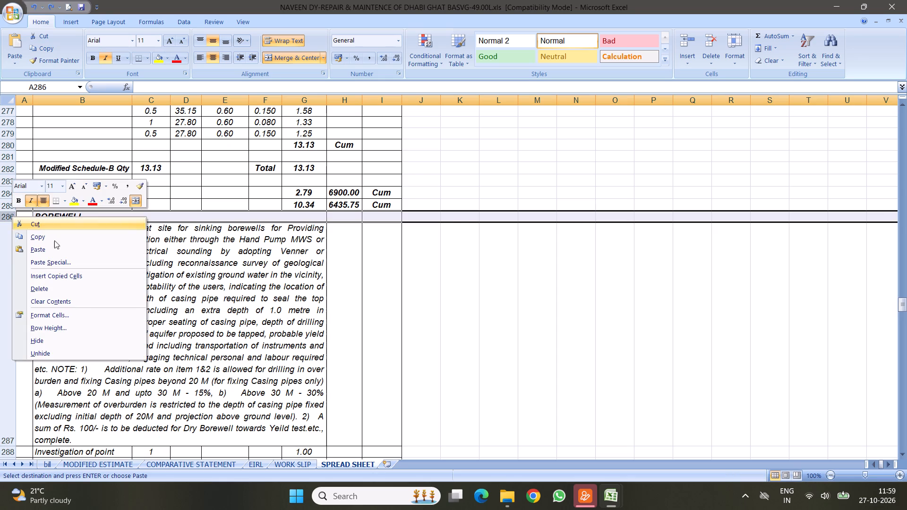
click(66, 275)
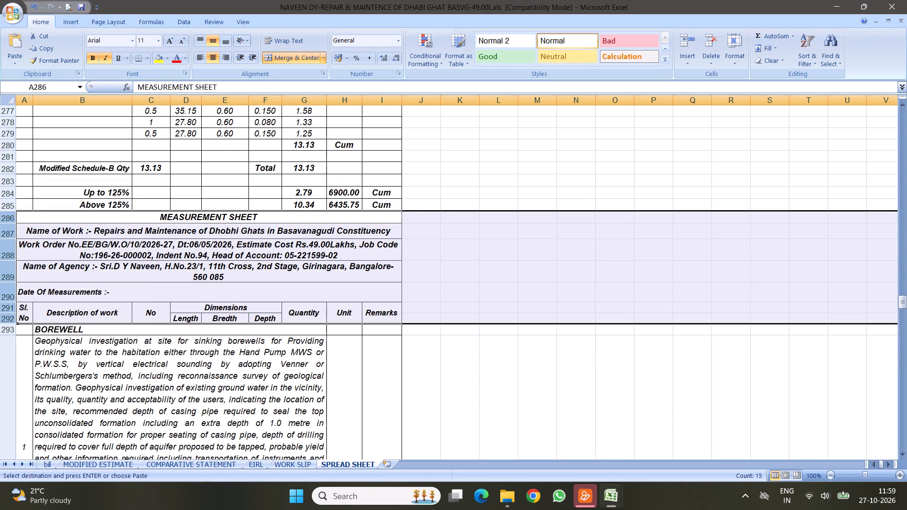
Copy the header block above the BOREWELL heading and insert it above borewell item 2, at row 299.
right_click(131, 271)
click(159, 292)
scroll(231, 322, down, 5)
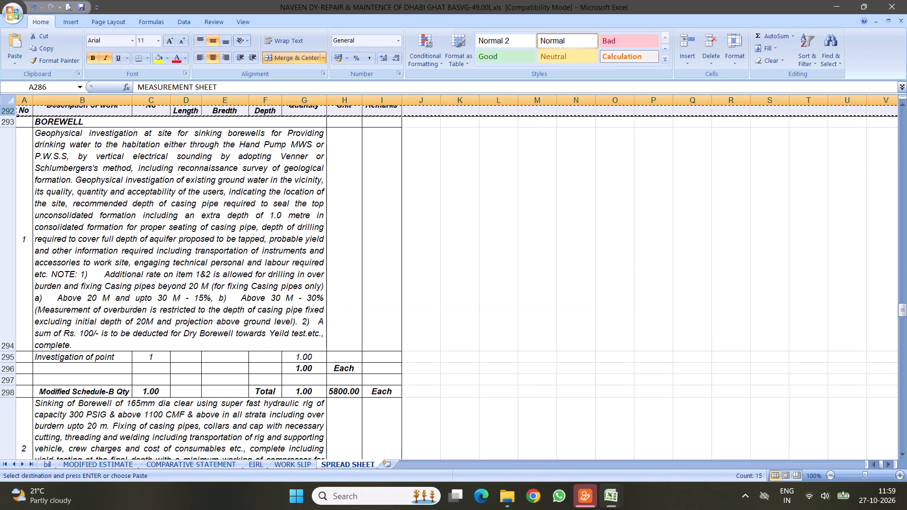
scroll(264, 300, down, 1)
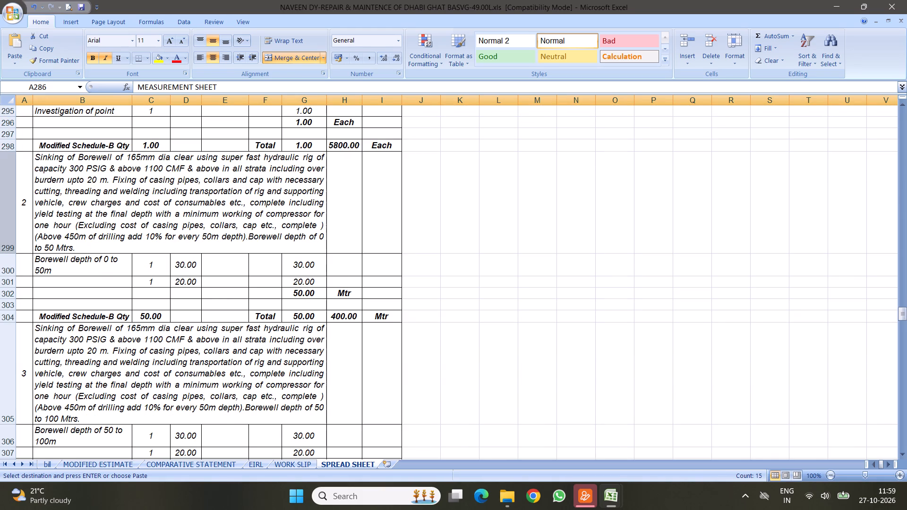
click(0, 181)
right_click(0, 181)
click(53, 241)
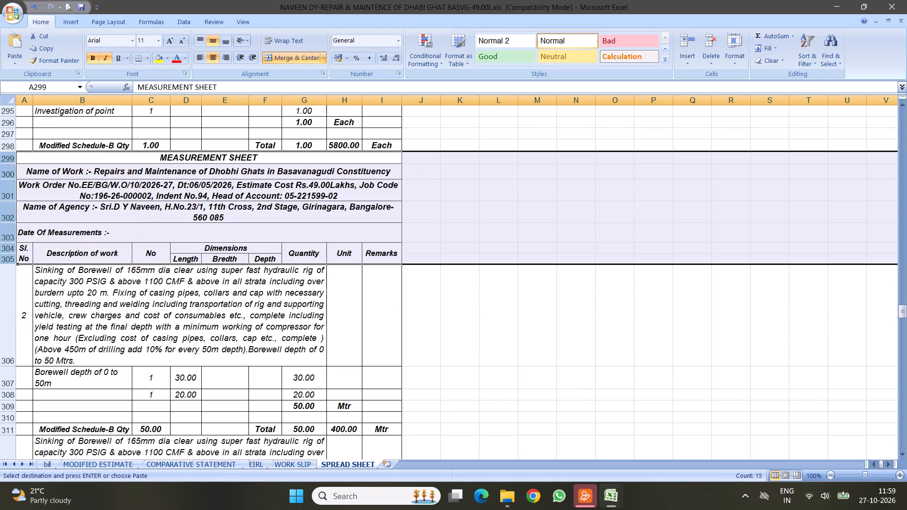
Copy the header block above borewell item 2 and insert it above item 12, the submersible pump set, at row 363.
right_click(124, 203)
click(149, 223)
scroll(188, 263, down, 11)
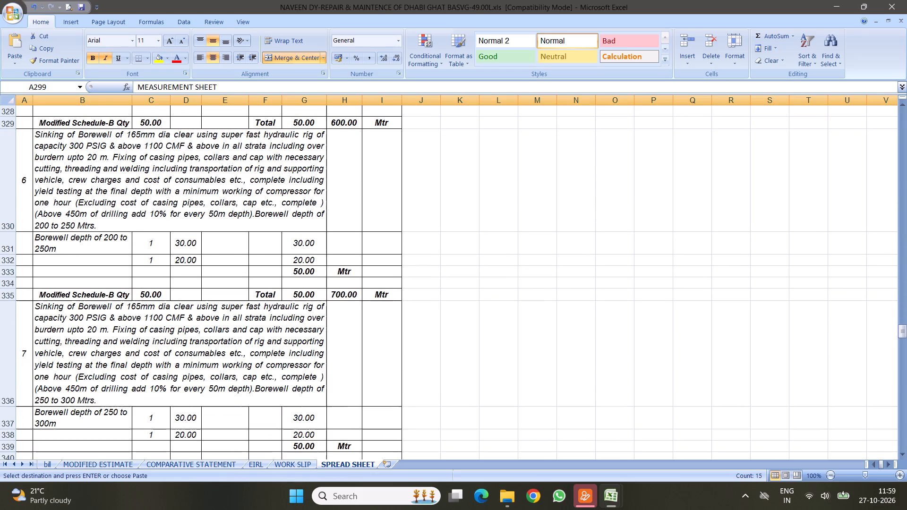
scroll(168, 232, down, 4)
scroll(187, 271, down, 3)
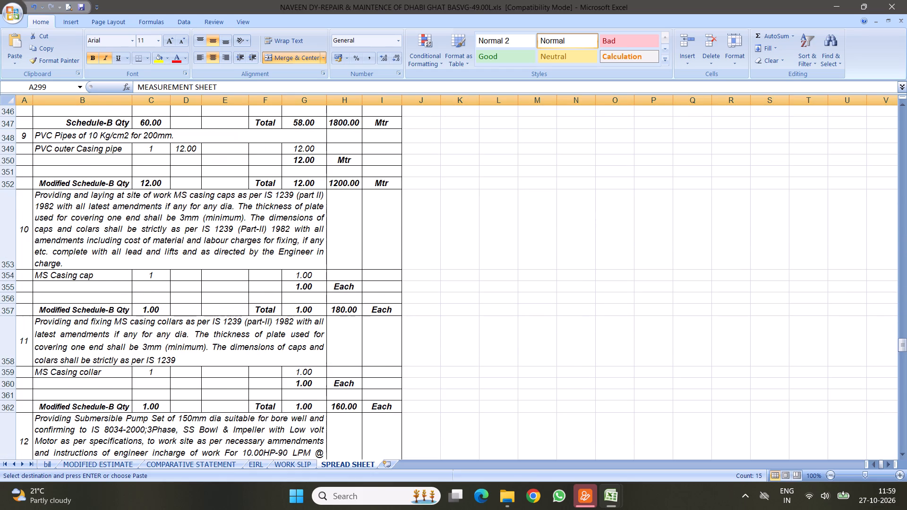
click(152, 196)
scroll(178, 224, down, 2)
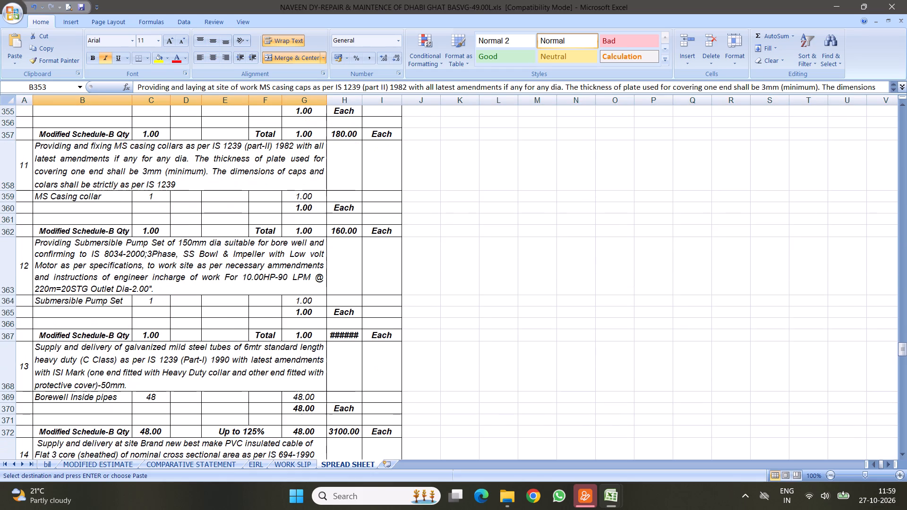
click(155, 166)
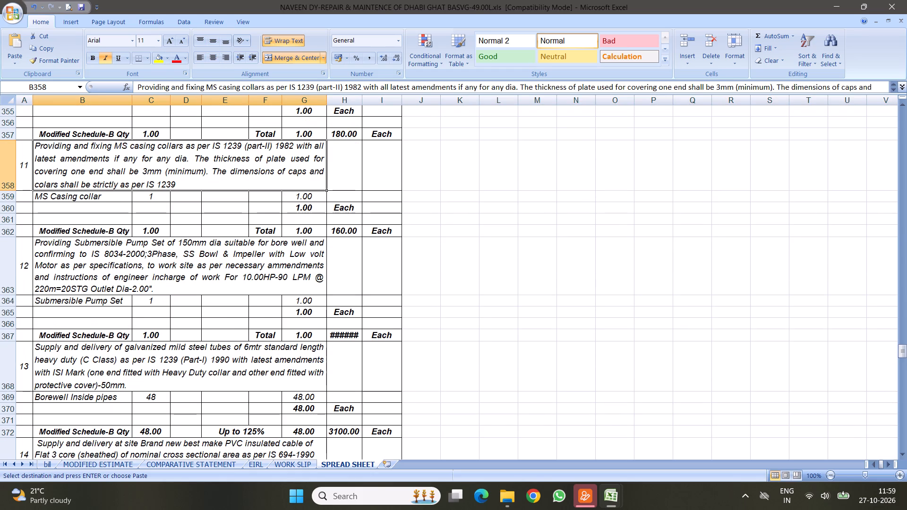
click(164, 254)
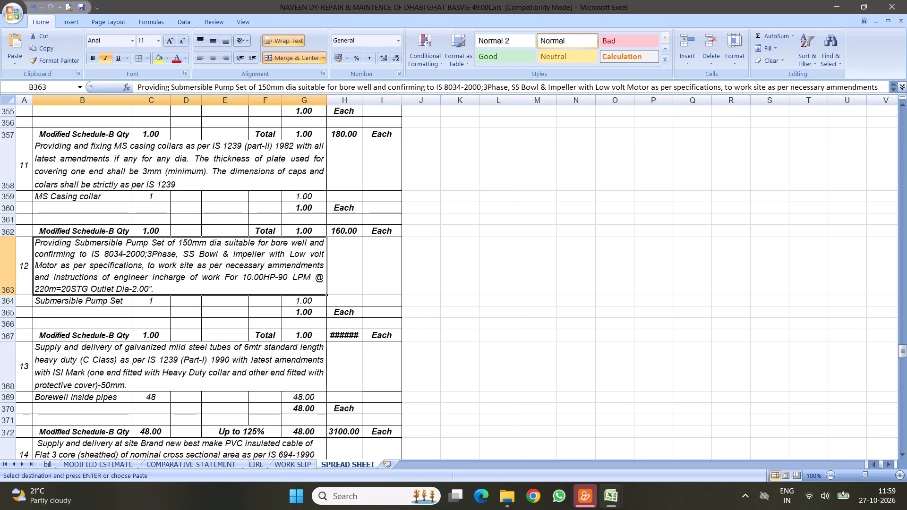
click(3, 252)
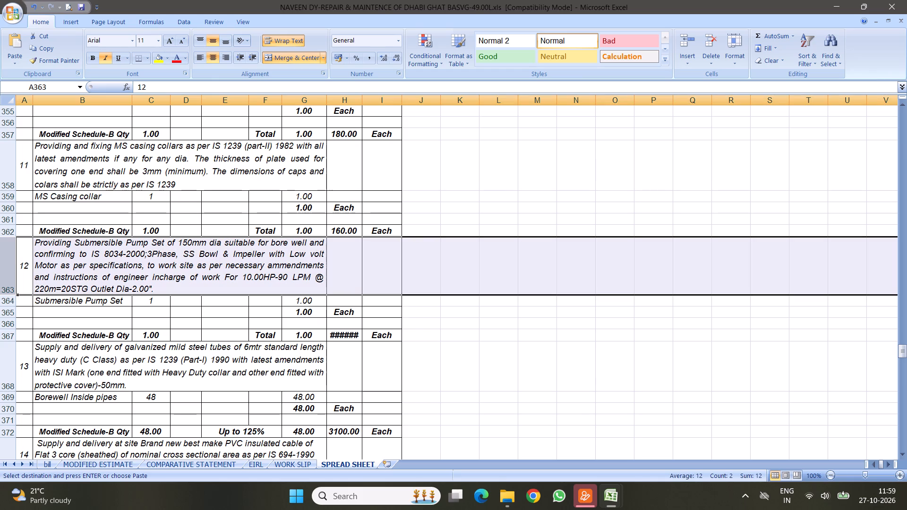
right_click(3, 252)
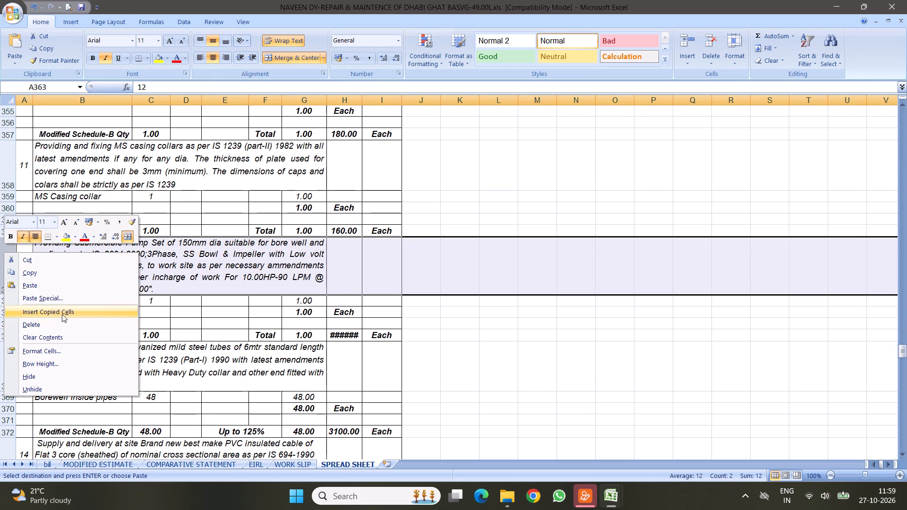
click(62, 314)
Copy the header block above item 12 and insert it above item 17, the on load change over switches, at row 396.
right_click(112, 274)
click(142, 295)
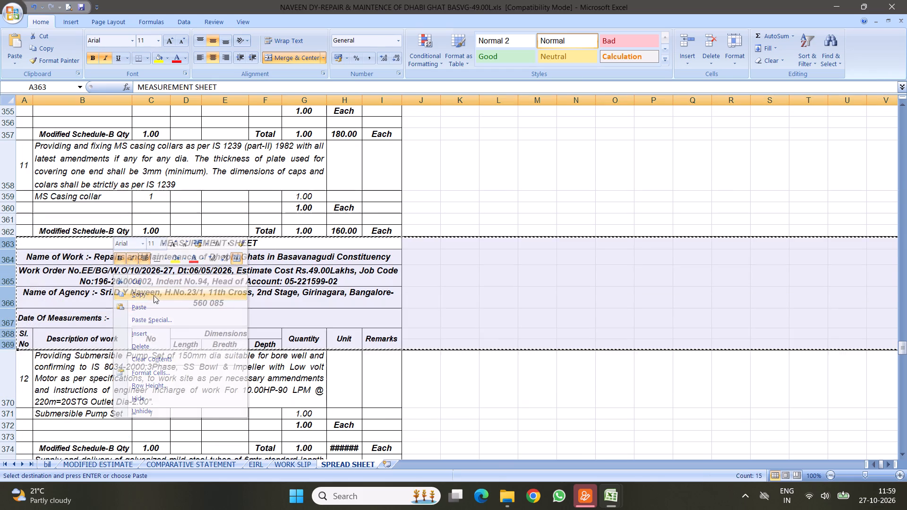
scroll(205, 287, down, 3)
scroll(230, 215, down, 3)
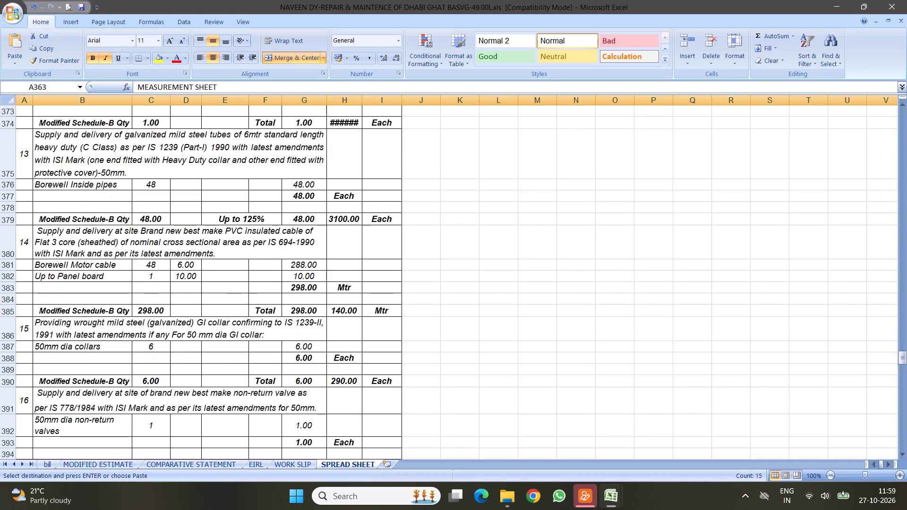
scroll(222, 242, down, 2)
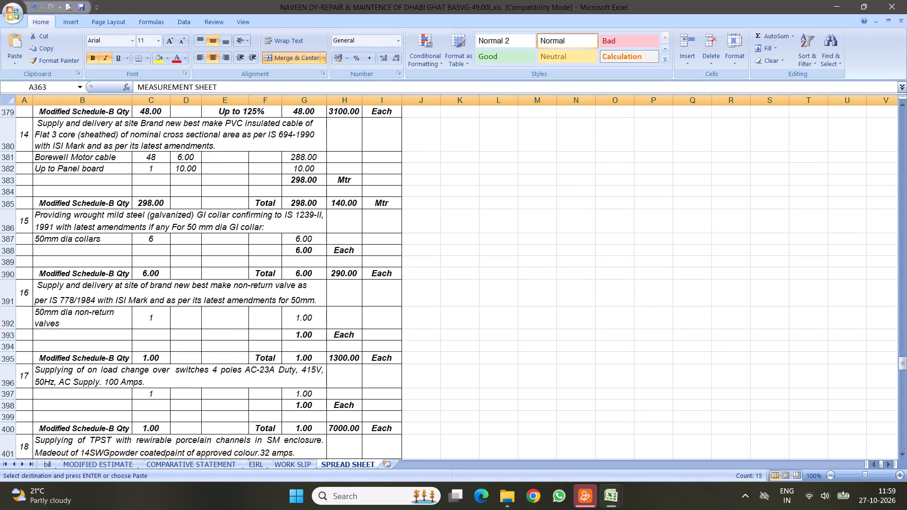
click(0, 294)
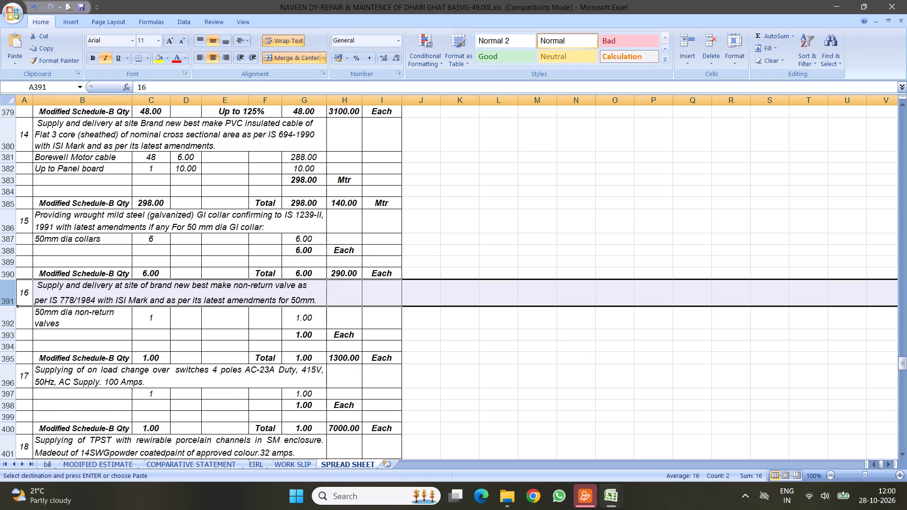
scroll(216, 287, down, 4)
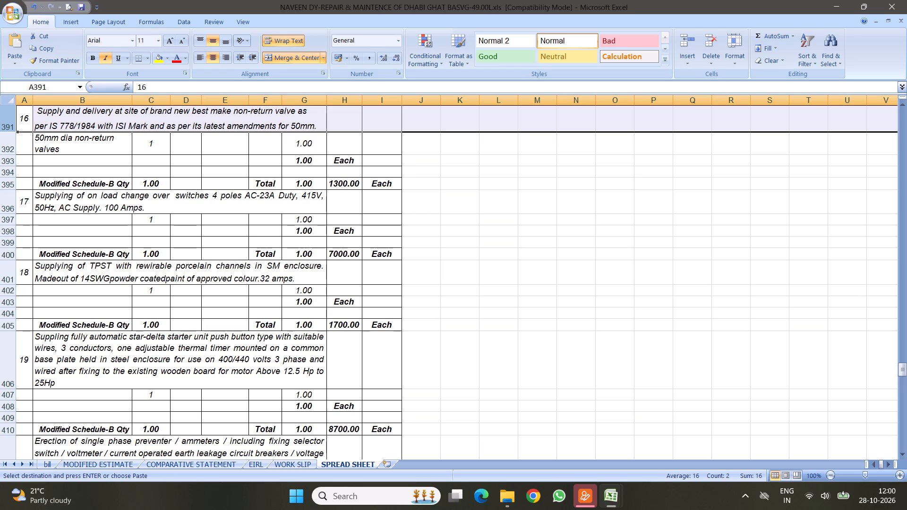
scroll(183, 178, up, 2)
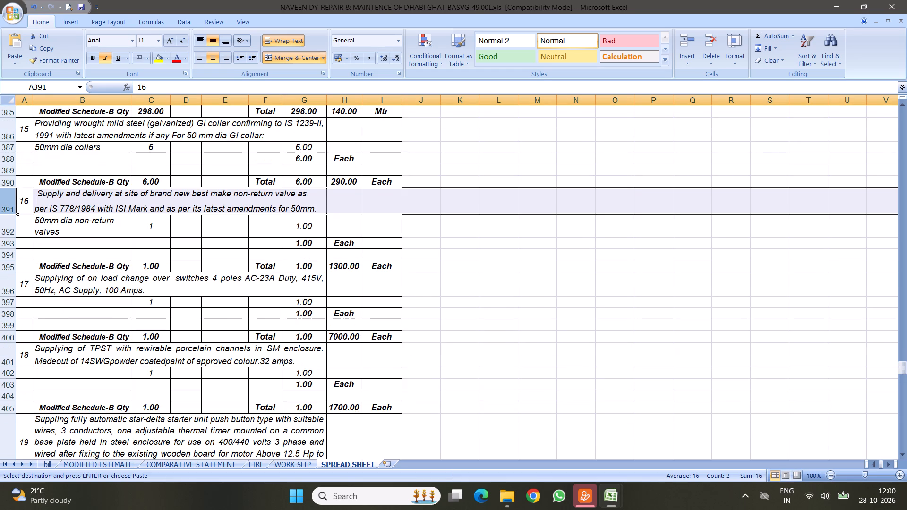
click(84, 287)
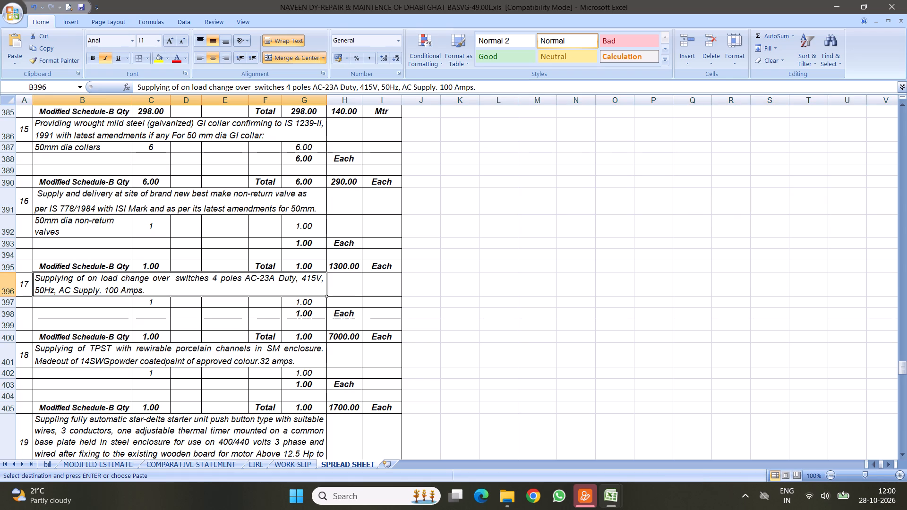
click(6, 287)
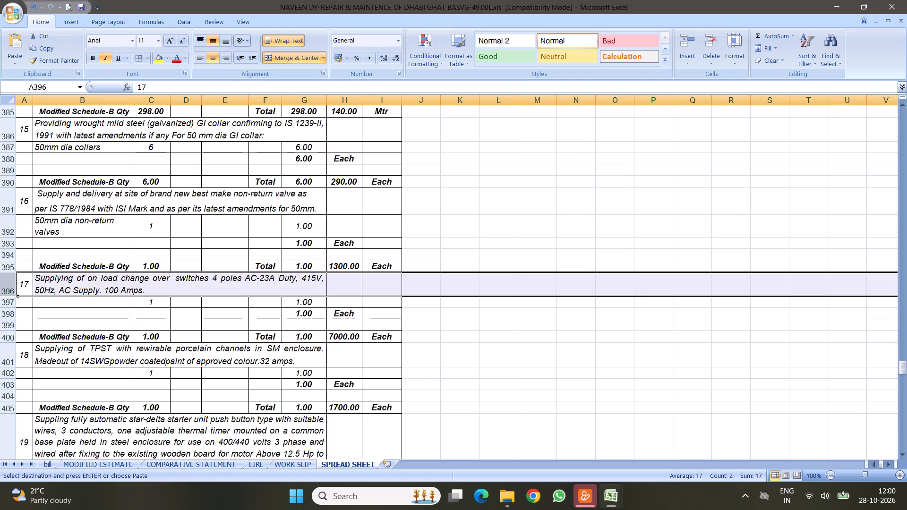
right_click(6, 287)
click(63, 347)
Copy the header block above item 17 and insert it above item 33, the earth work excavation for pipelines, at row 488.
scroll(304, 297, down, 7)
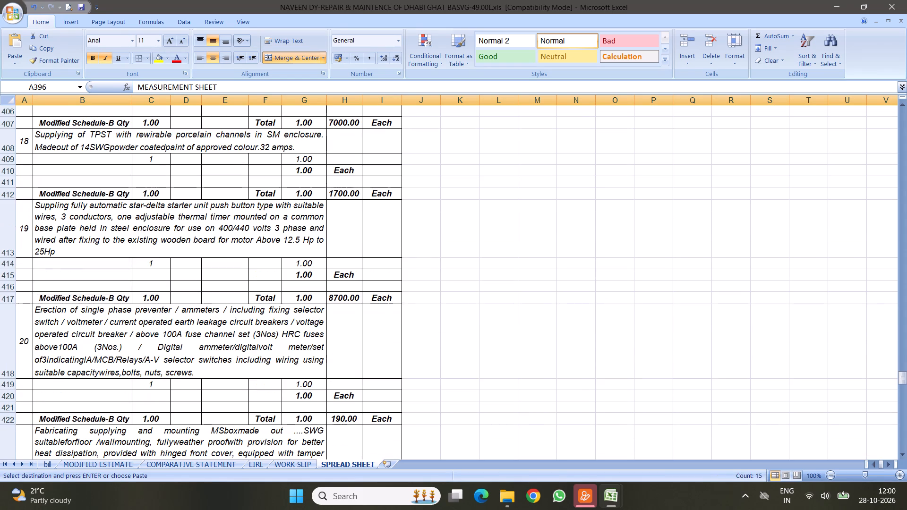
scroll(206, 221, up, 3)
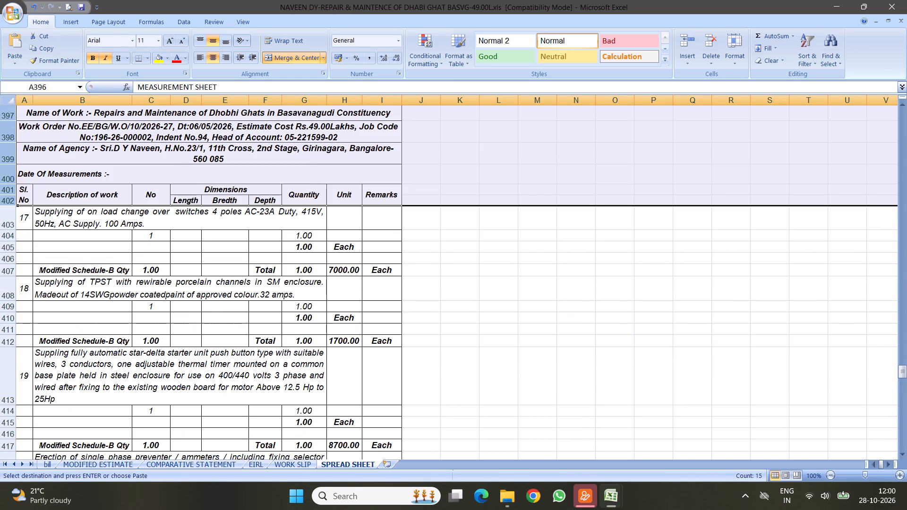
right_click(174, 158)
click(199, 179)
scroll(226, 245, down, 9)
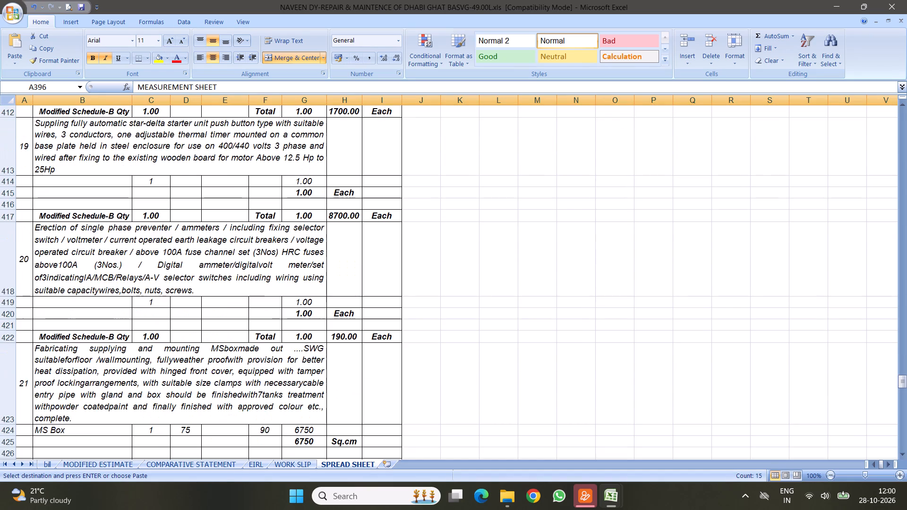
scroll(203, 238, down, 2)
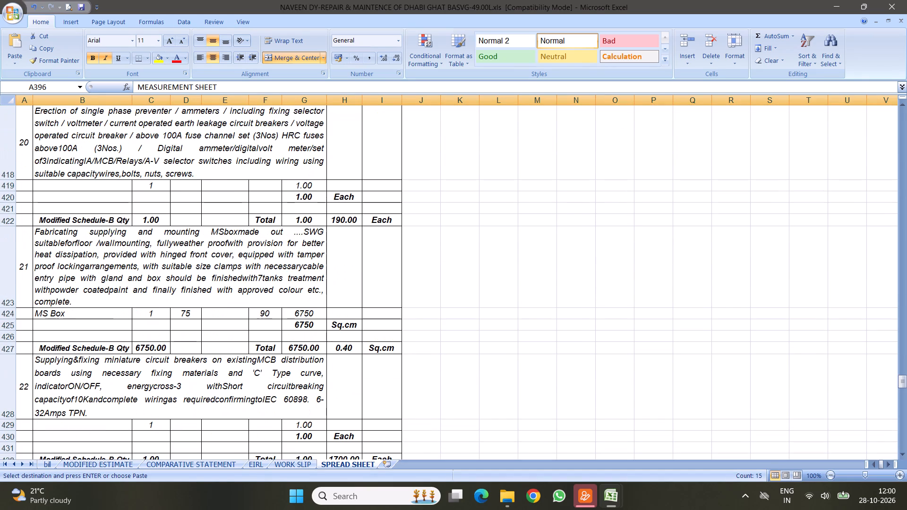
scroll(191, 277, down, 2)
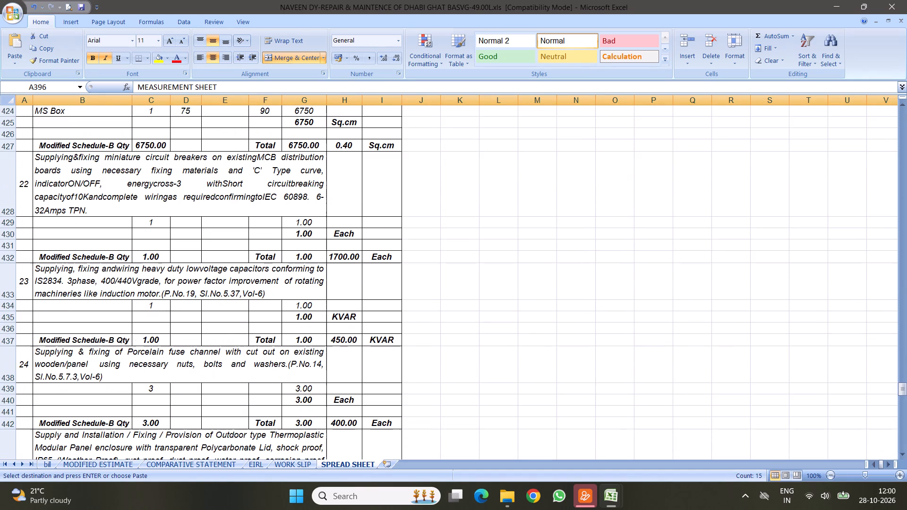
scroll(212, 262, down, 16)
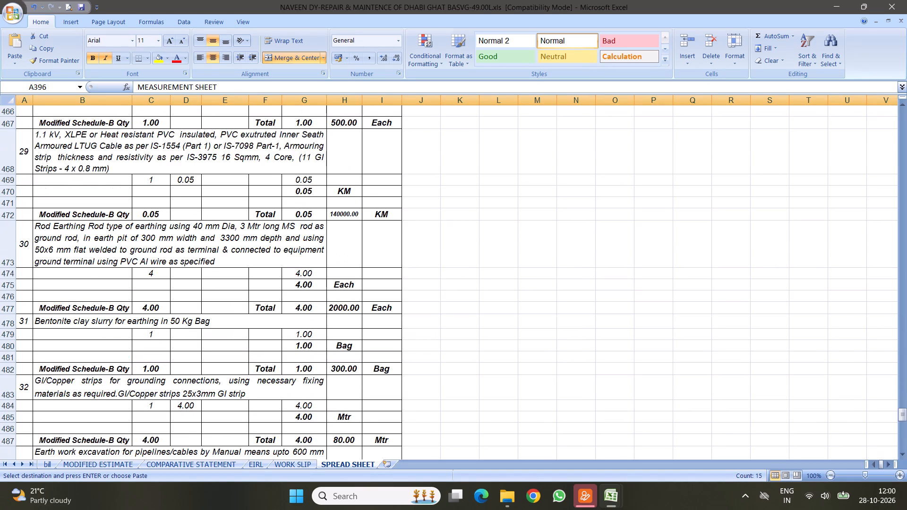
scroll(209, 244, down, 5)
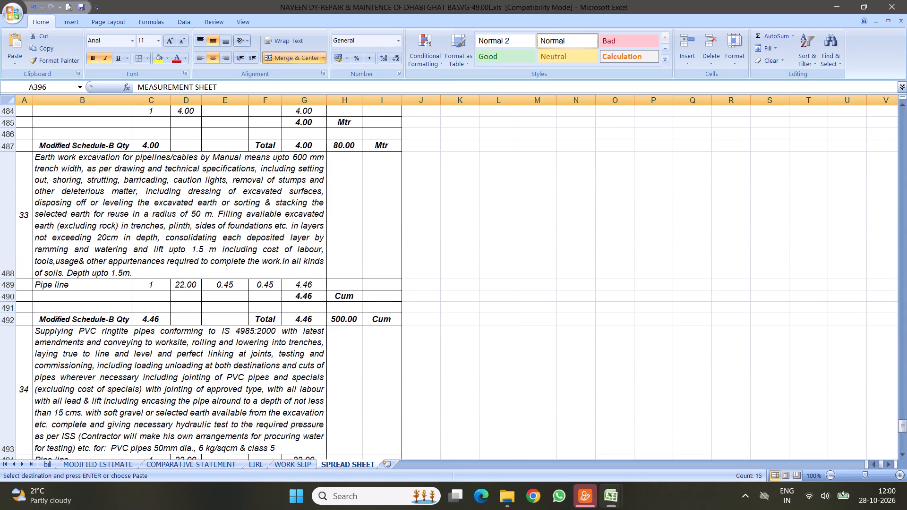
click(0, 196)
right_click(0, 196)
click(60, 256)
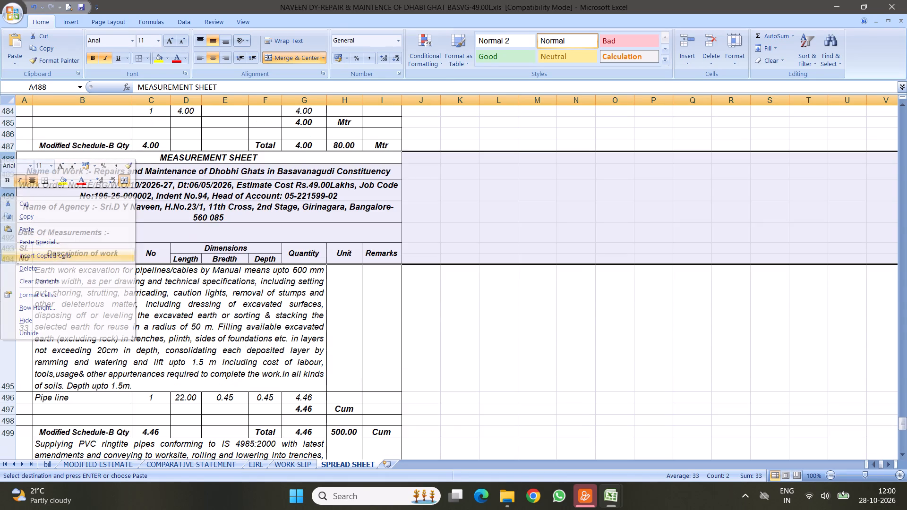
Copy the header block above item 33 and insert it above item 34, the PVC ringtite pipes, at row 500.
right_click(128, 203)
click(159, 223)
scroll(211, 242, down, 2)
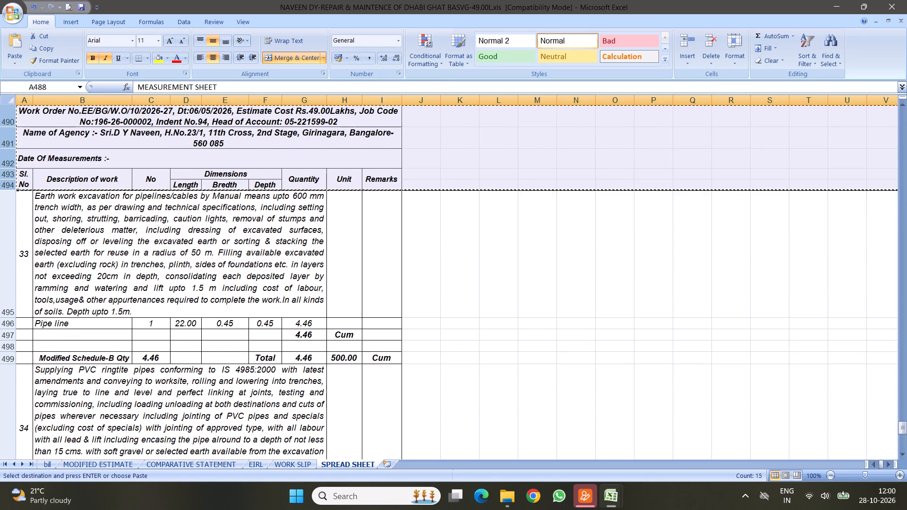
scroll(217, 226, down, 2)
click(1, 203)
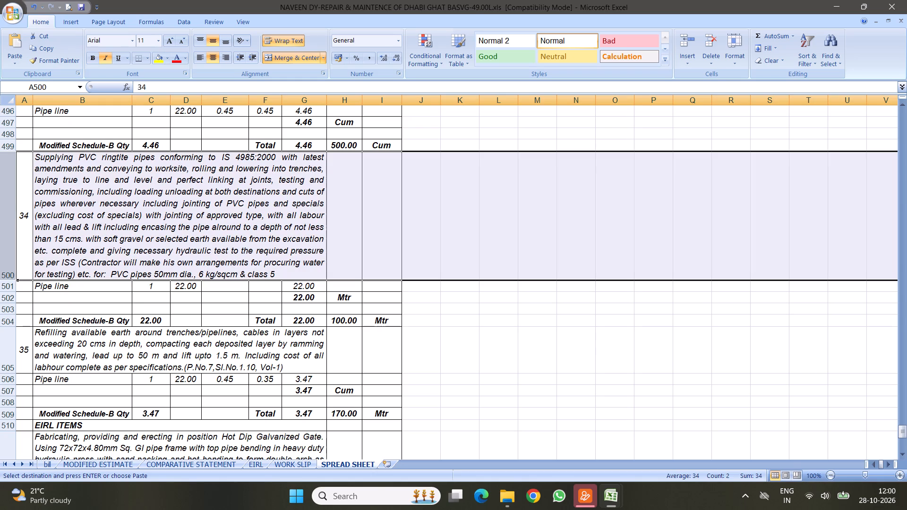
right_click(1, 203)
click(58, 264)
Copy the header block above item 34 and insert it above item 35, the earth refilling item, at row 512.
right_click(87, 215)
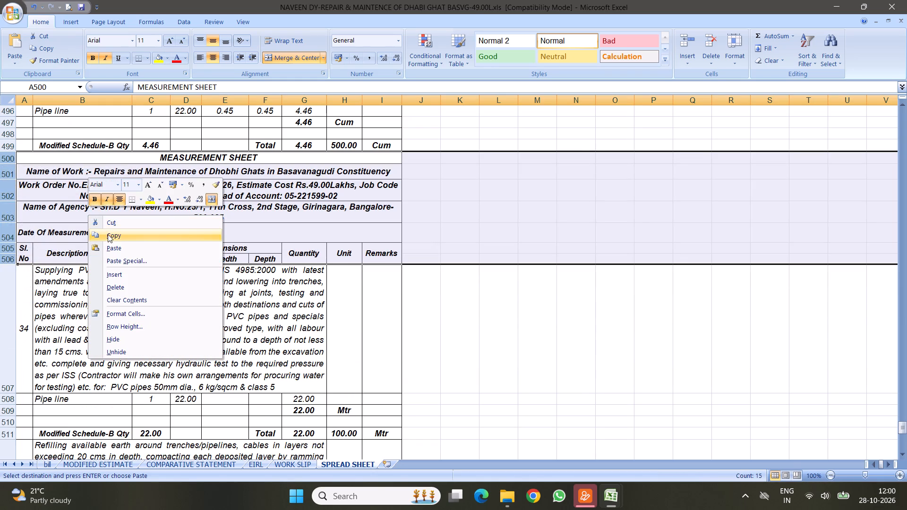
click(113, 233)
scroll(159, 247, down, 5)
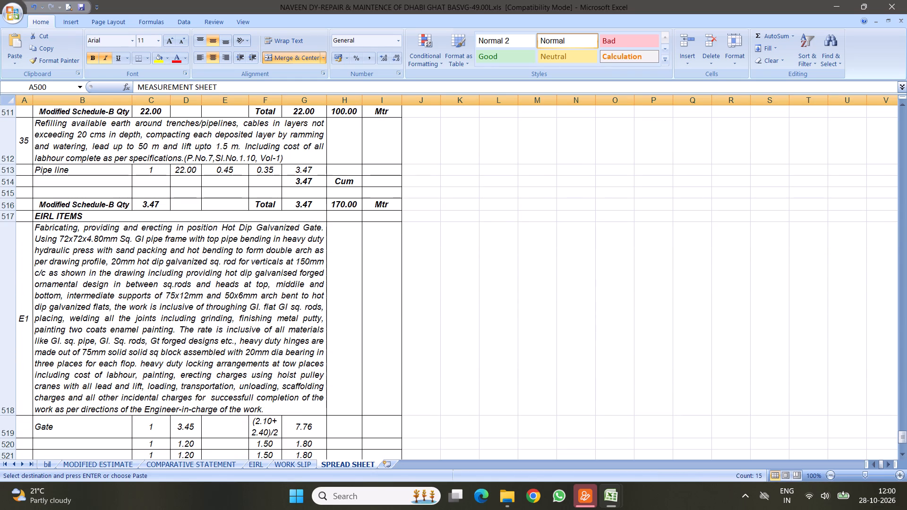
click(0, 141)
right_click(0, 141)
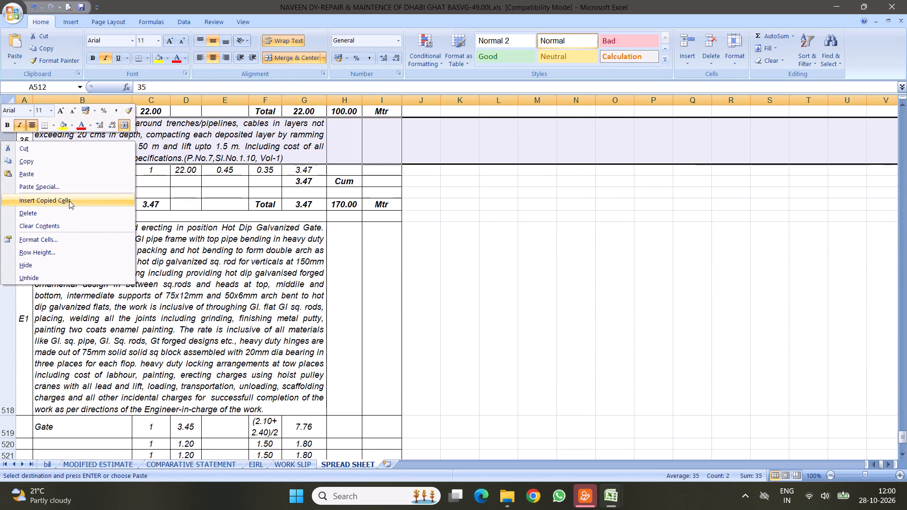
click(69, 201)
Copy the header block above item 35 and insert it above the EIRL ITEMS heading, at row 524.
right_click(128, 161)
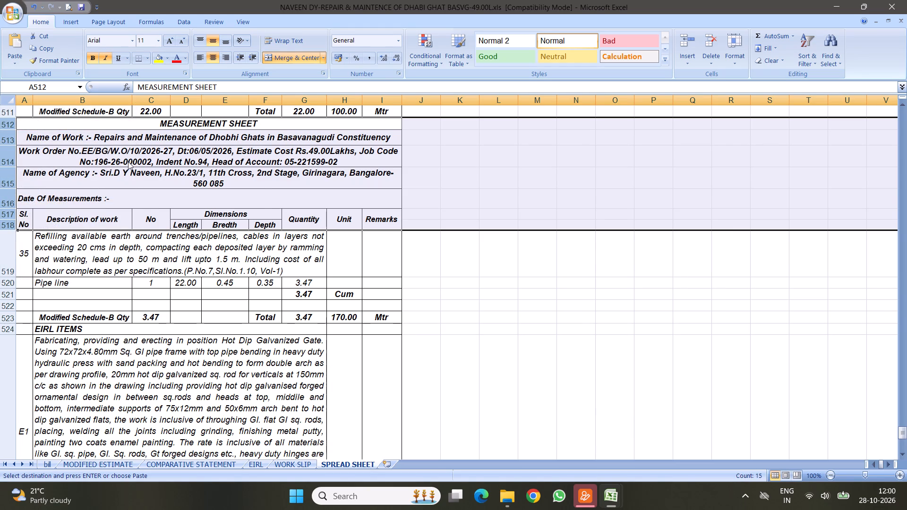
click(155, 182)
scroll(162, 208, down, 3)
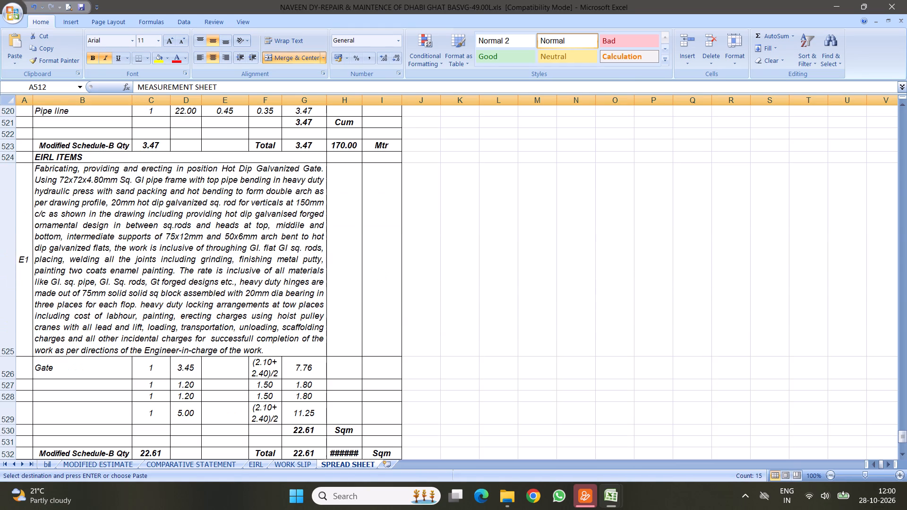
click(5, 160)
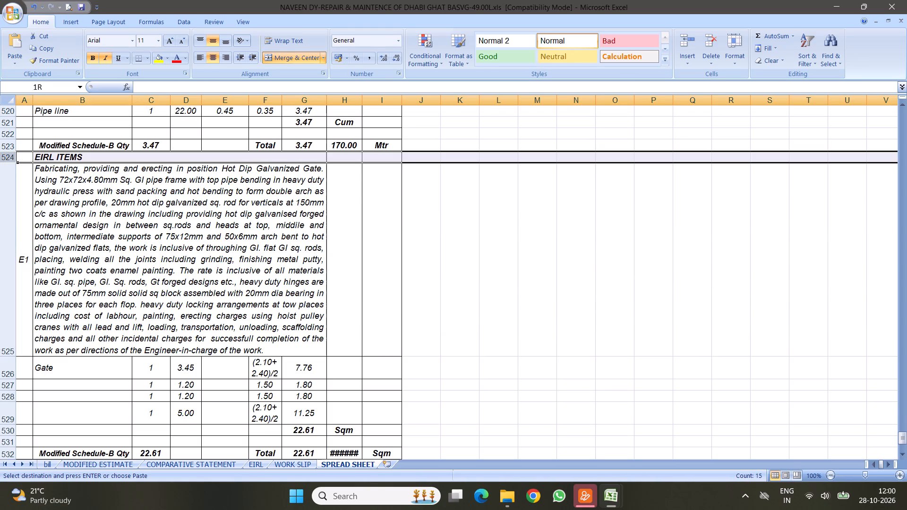
right_click(5, 160)
click(60, 221)
Copy the header block above the EIRL ITEMS heading and insert it above item E2, the cement plaster, at row 540.
right_click(100, 195)
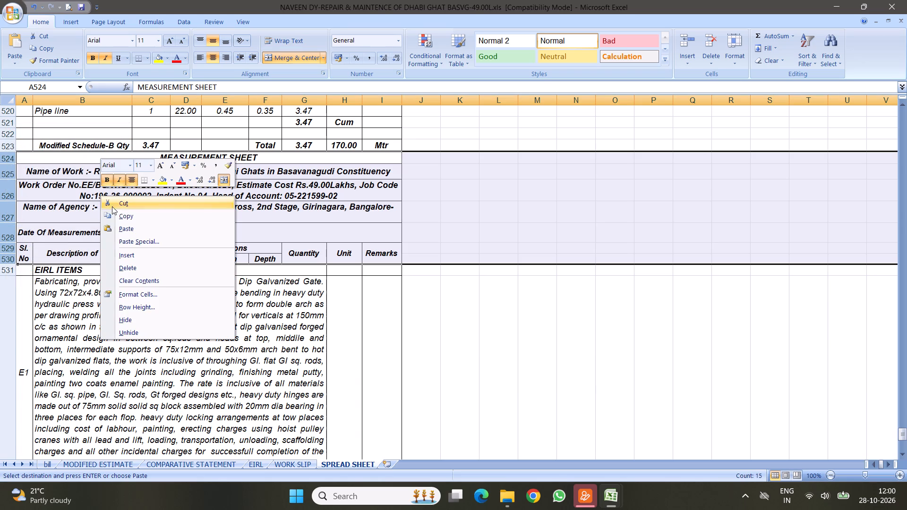
click(126, 215)
scroll(170, 243, down, 6)
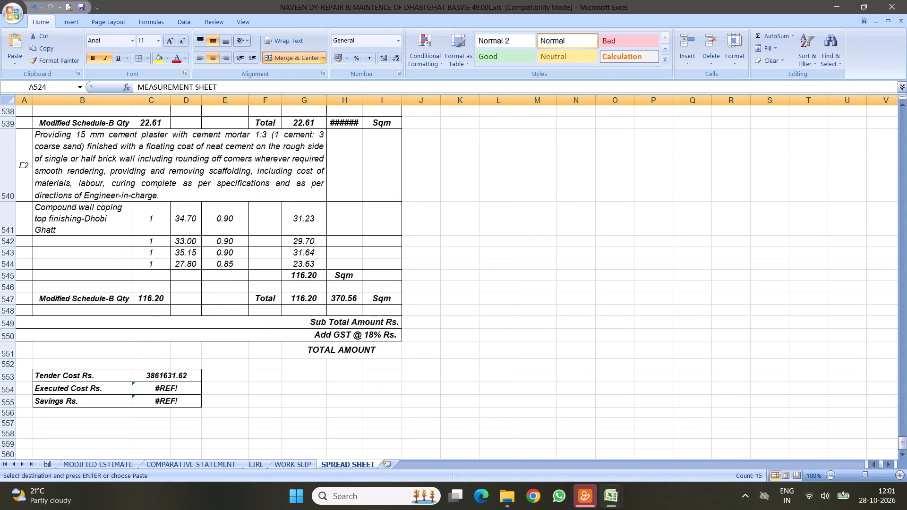
click(4, 148)
right_click(4, 148)
click(72, 205)
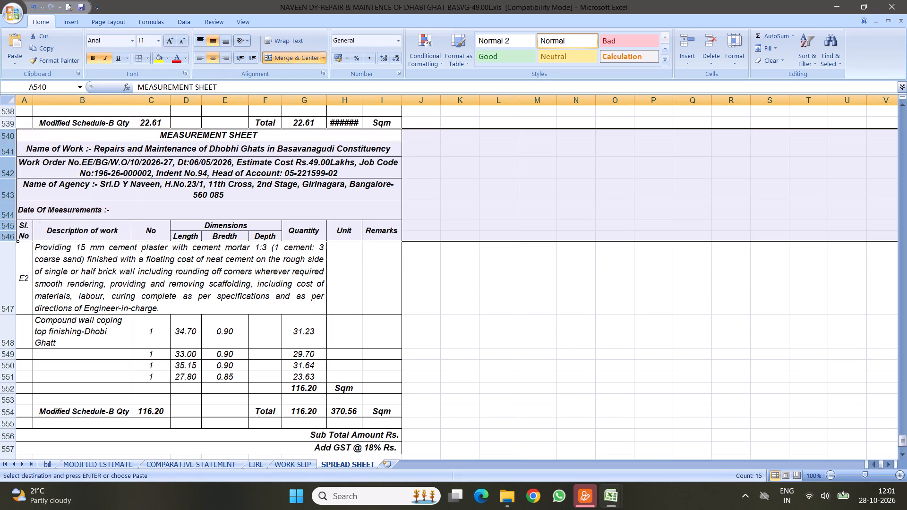
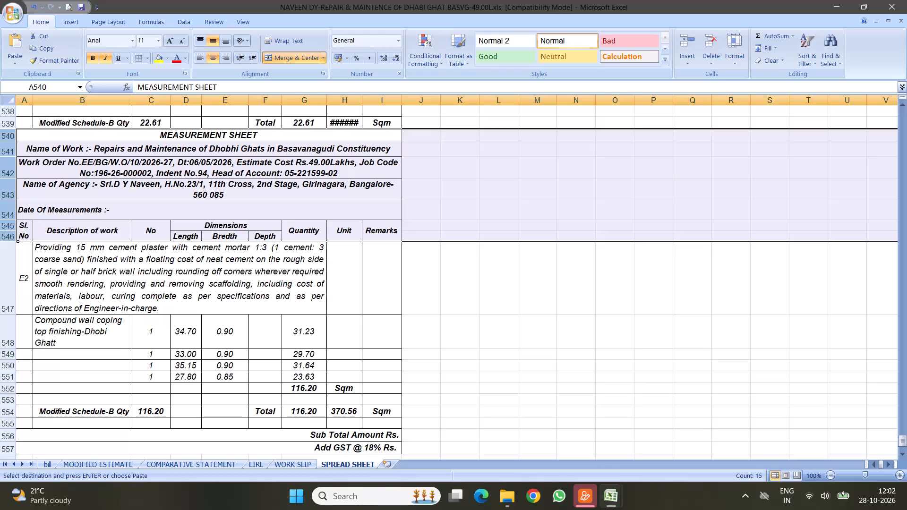
Select item 1's description cell near the start of the measurement sheet and save the workbook.
scroll(196, 314, down, 6)
scroll(175, 275, up, 5)
click(447, 294)
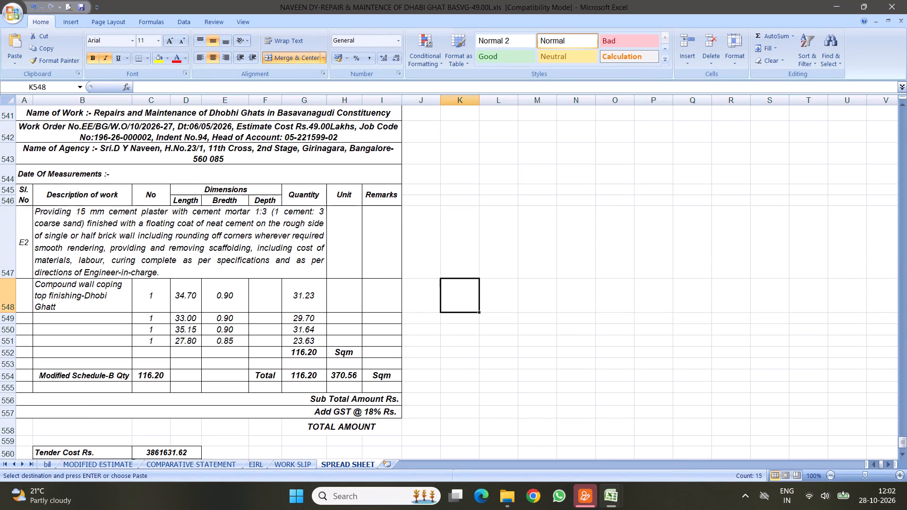
drag(900, 442, 906, 0)
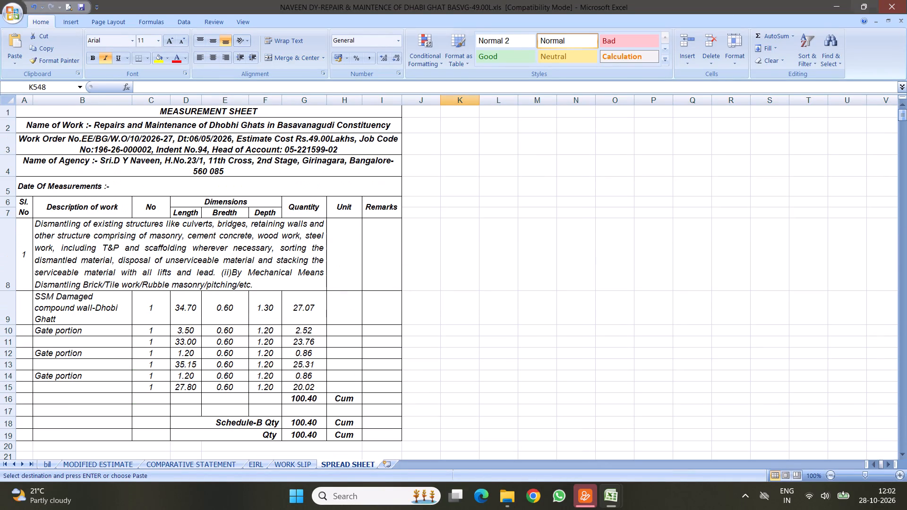
click(118, 263)
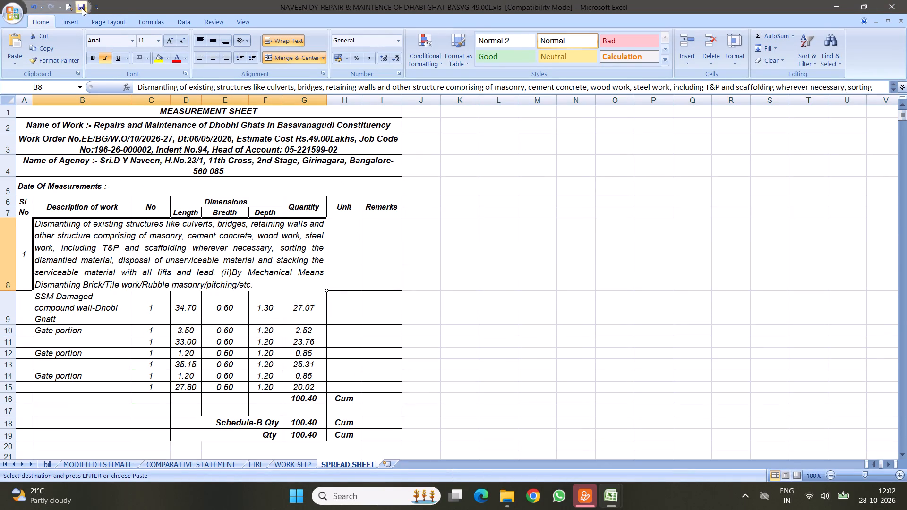
click(82, 8)
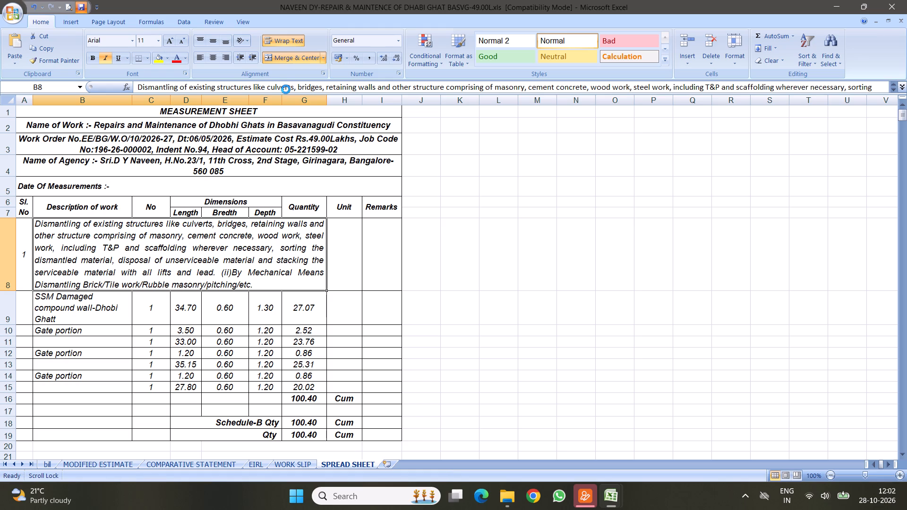
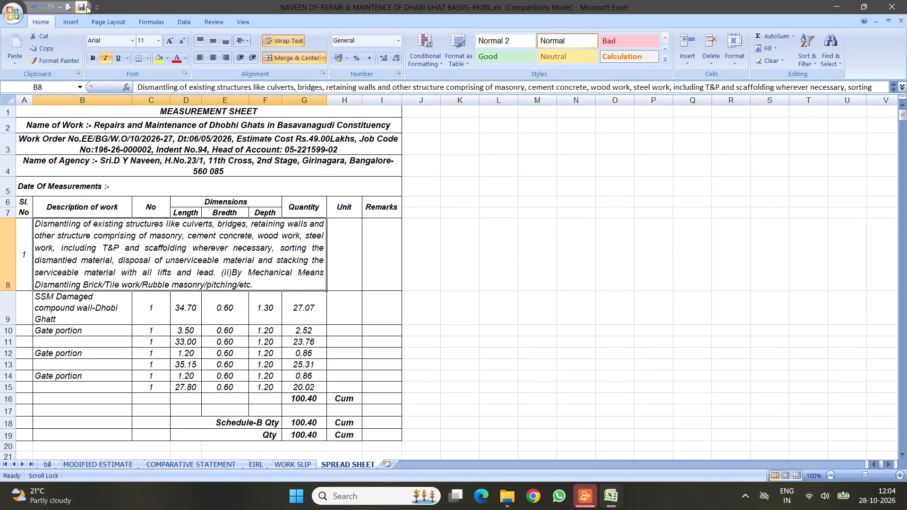
Save the Dhobi Ghat repairs workbook and close it along with the Ragi Gudda slum workbook and the File Explorer window.
click(81, 5)
click(891, 0)
click(736, 175)
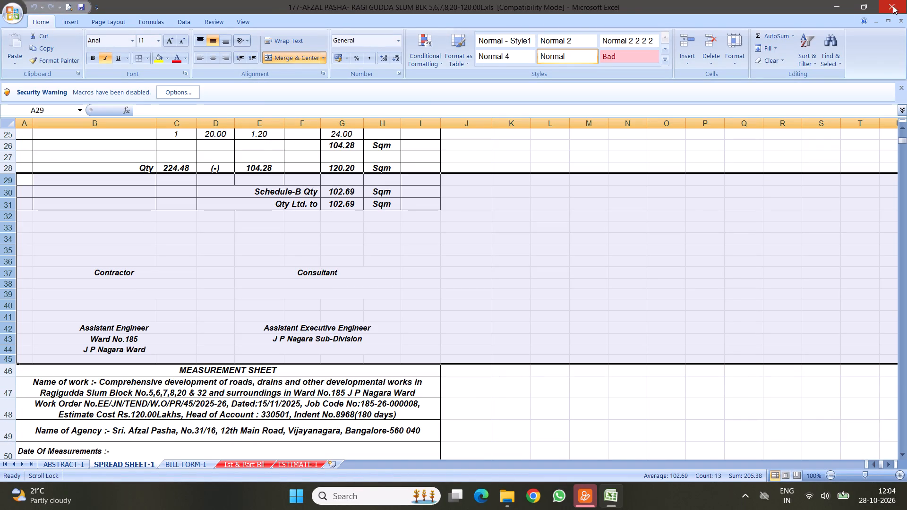
click(892, 4)
click(889, 10)
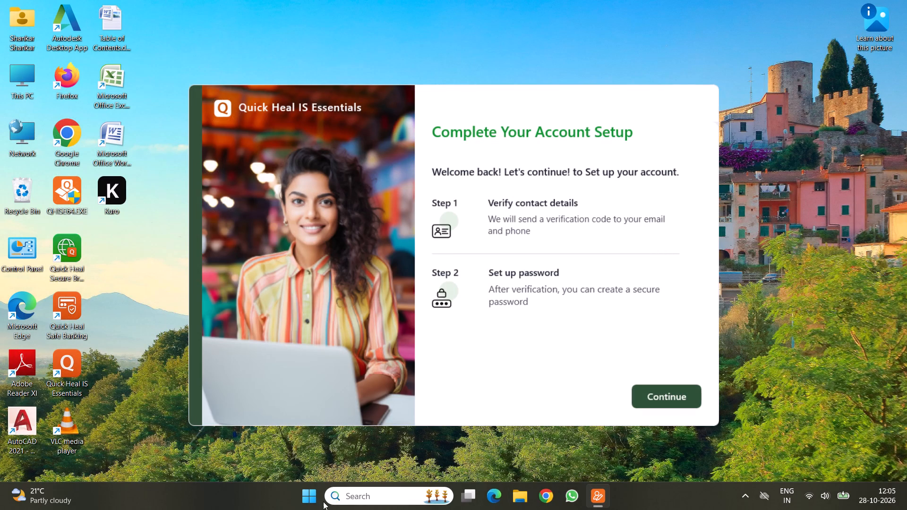
Open the computer's power options from Windows.
click(311, 499)
click(524, 460)
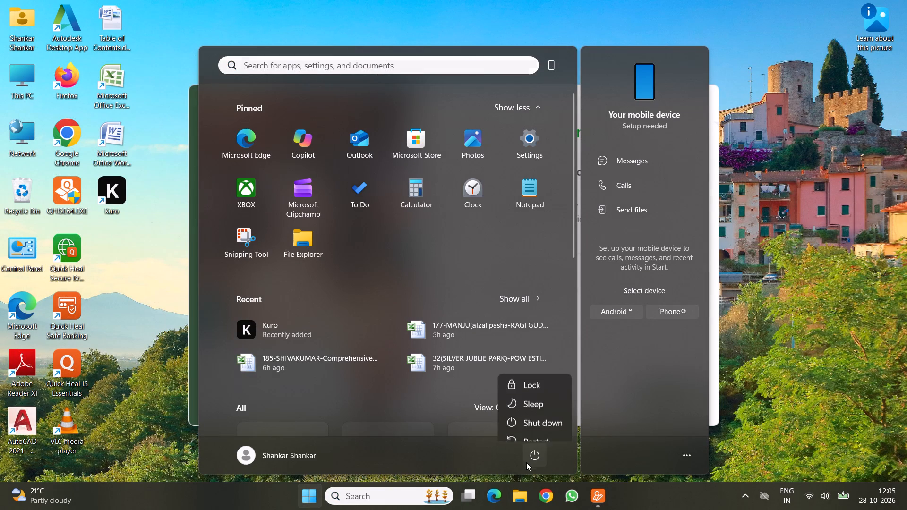